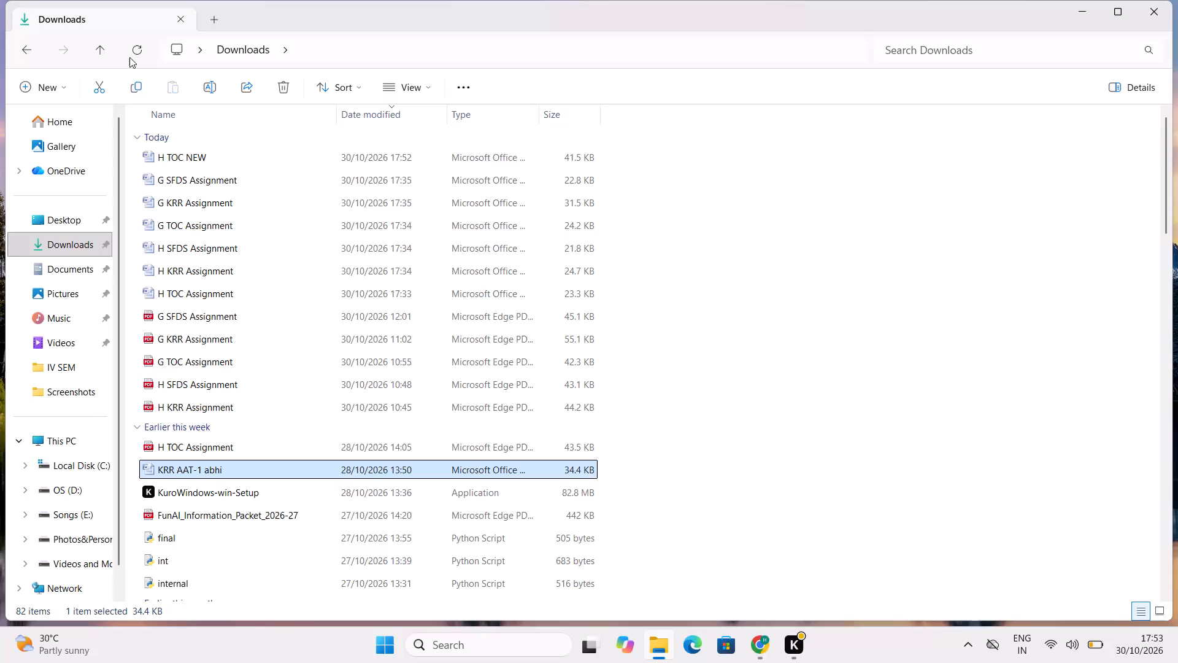
Open the H TOC NEW document from Downloads and look through its cover page and answers.
click(133, 57)
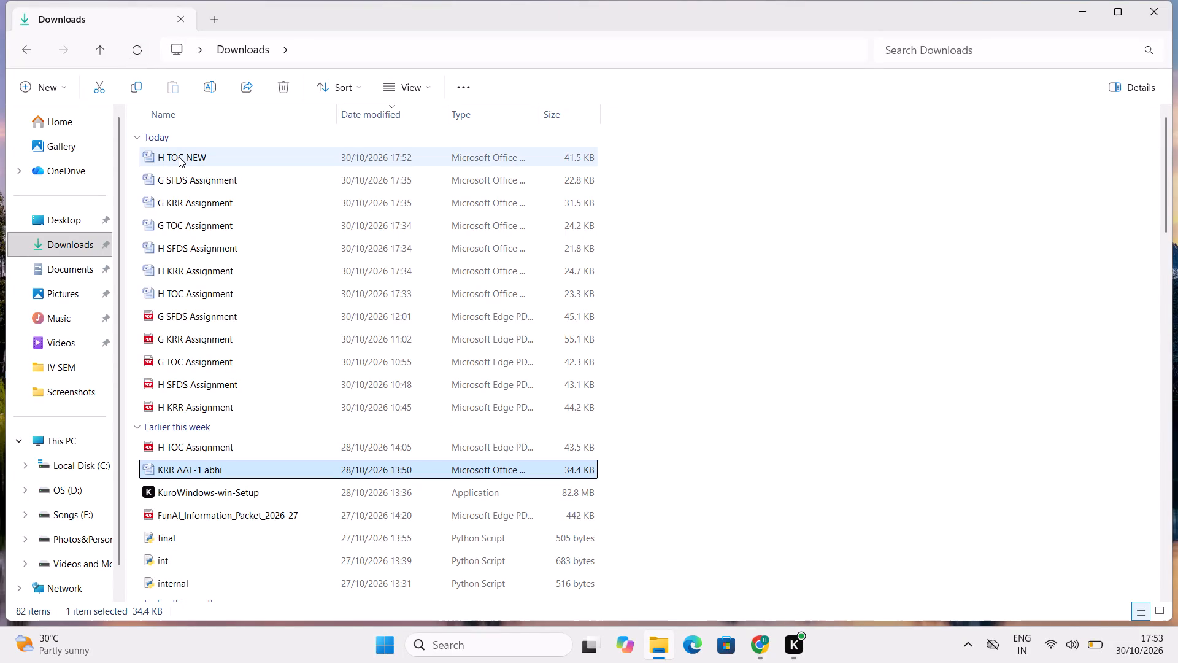
double_click(179, 157)
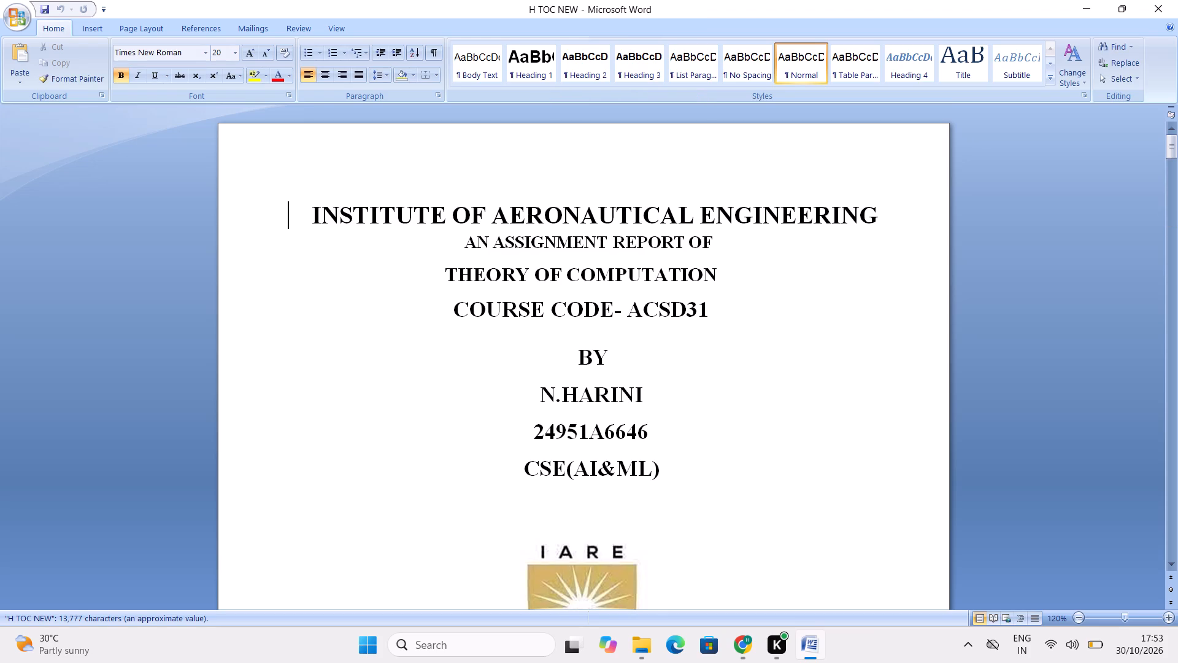
scroll(417, 381, down, 6)
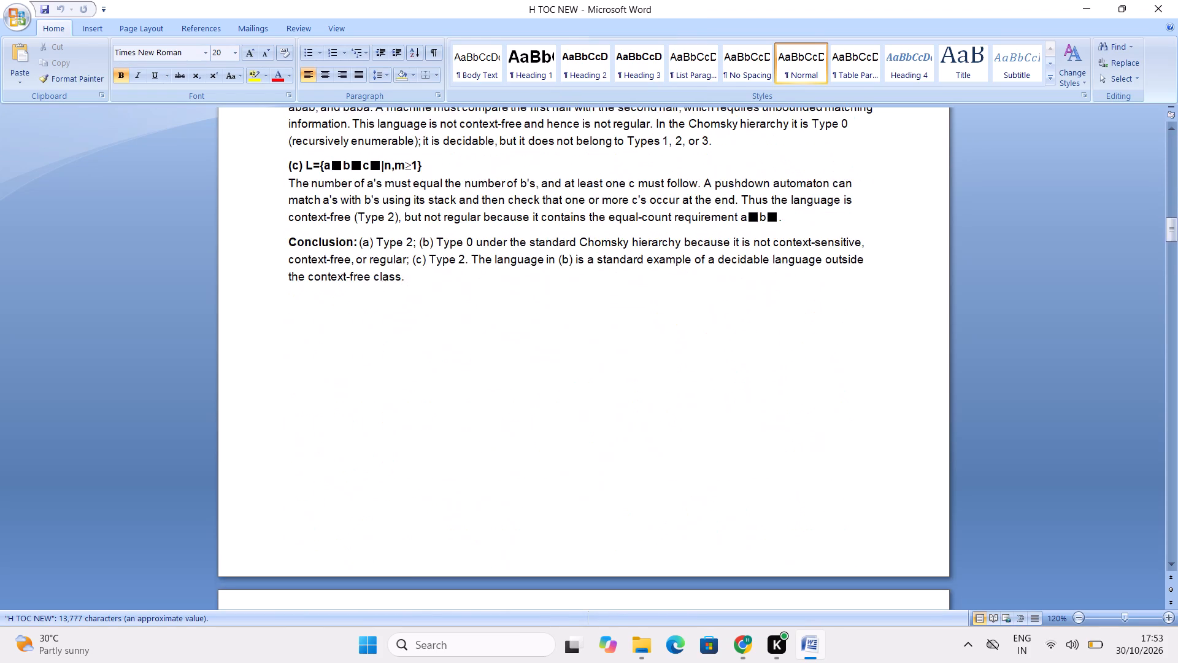
scroll(417, 381, up, 11)
scroll(417, 381, down, 4)
scroll(417, 381, right, 1)
scroll(417, 381, down, 12)
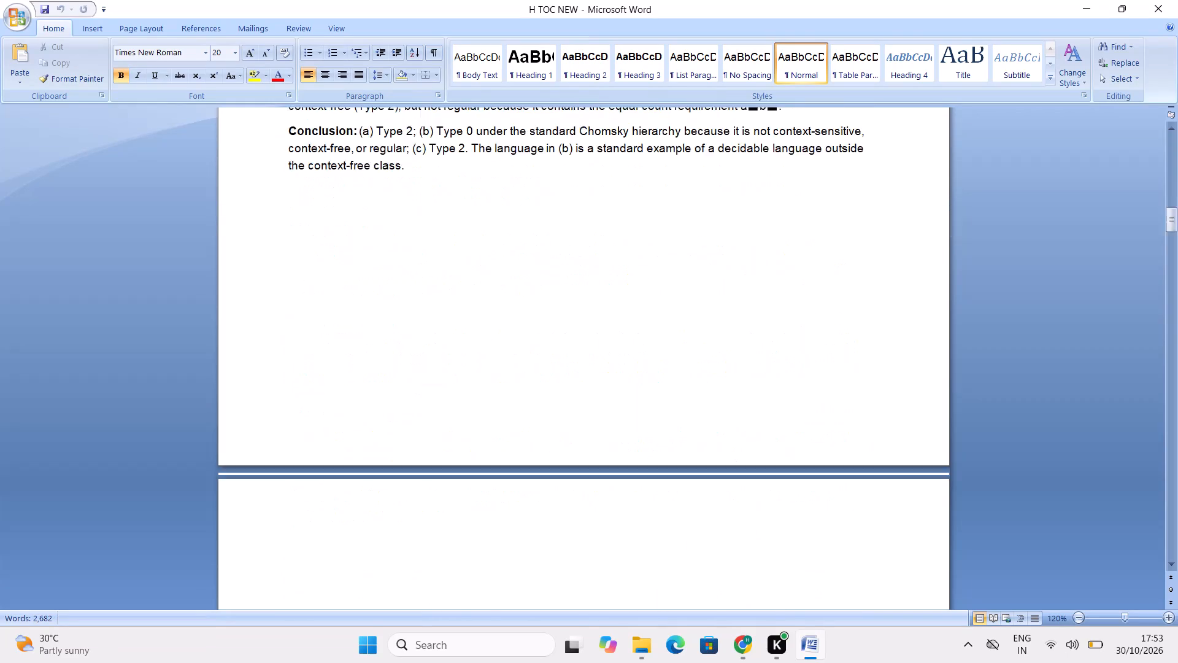
scroll(417, 381, down, 20)
scroll(417, 381, down, 18)
scroll(417, 381, up, 2)
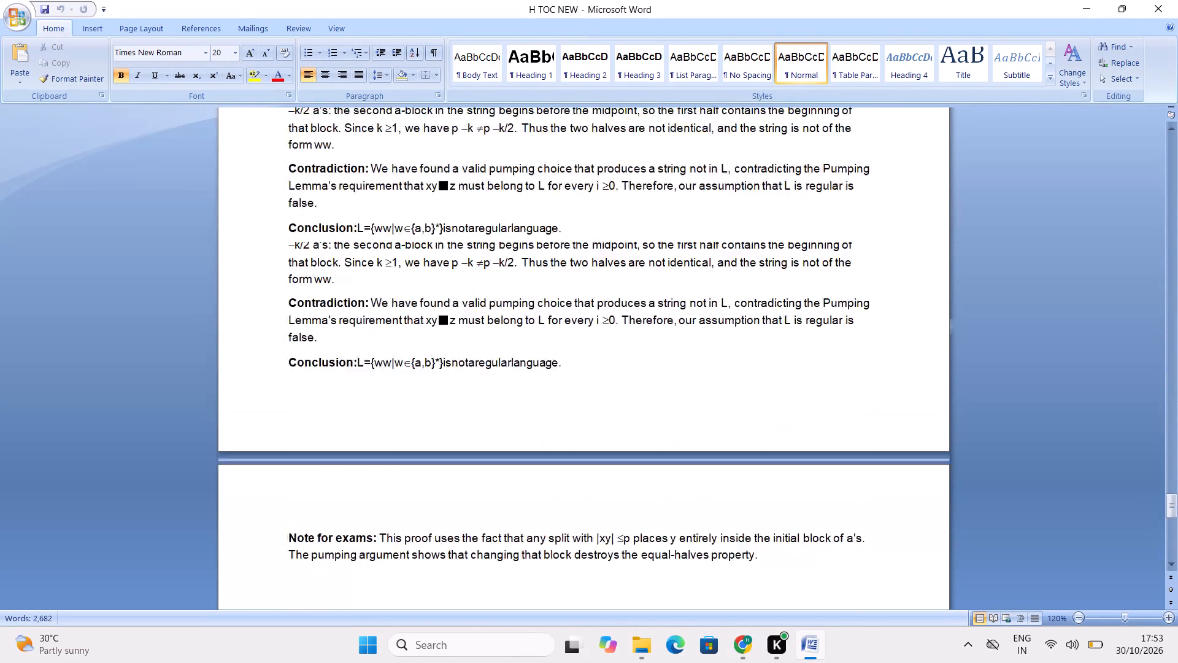
scroll(417, 381, up, 12)
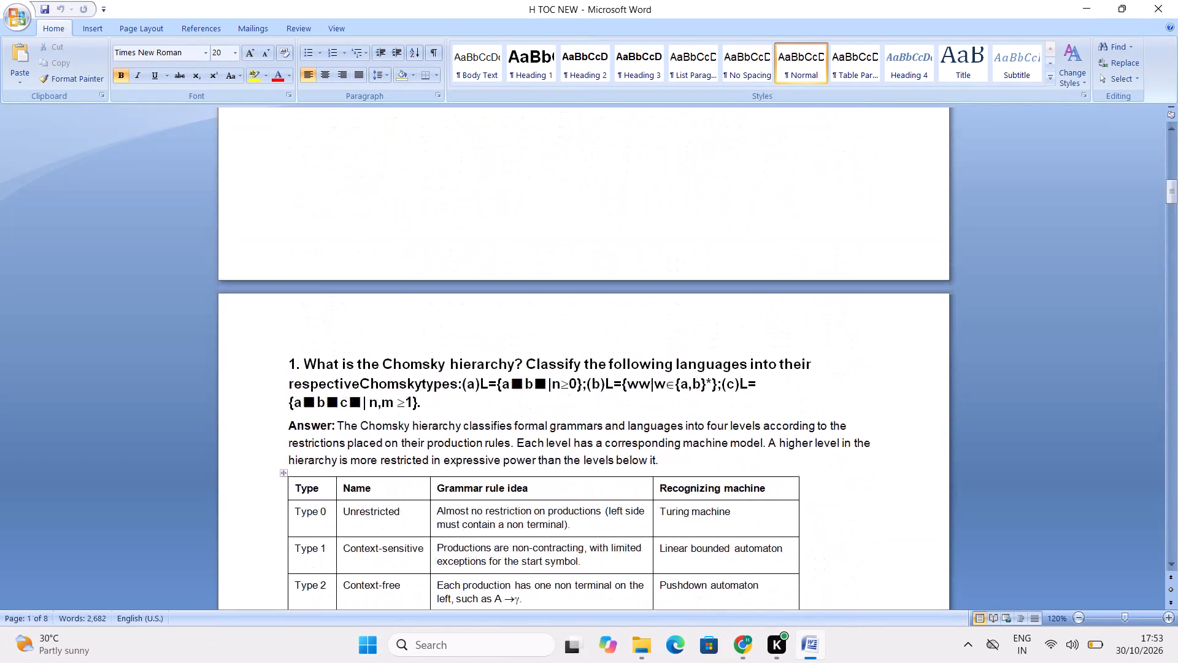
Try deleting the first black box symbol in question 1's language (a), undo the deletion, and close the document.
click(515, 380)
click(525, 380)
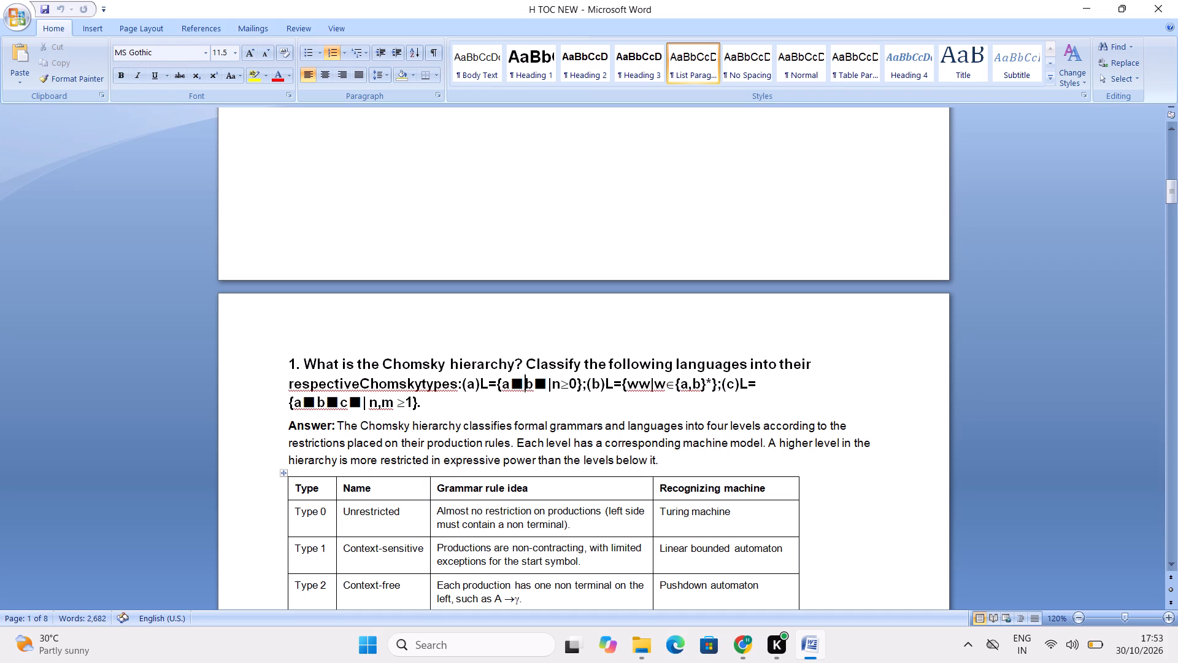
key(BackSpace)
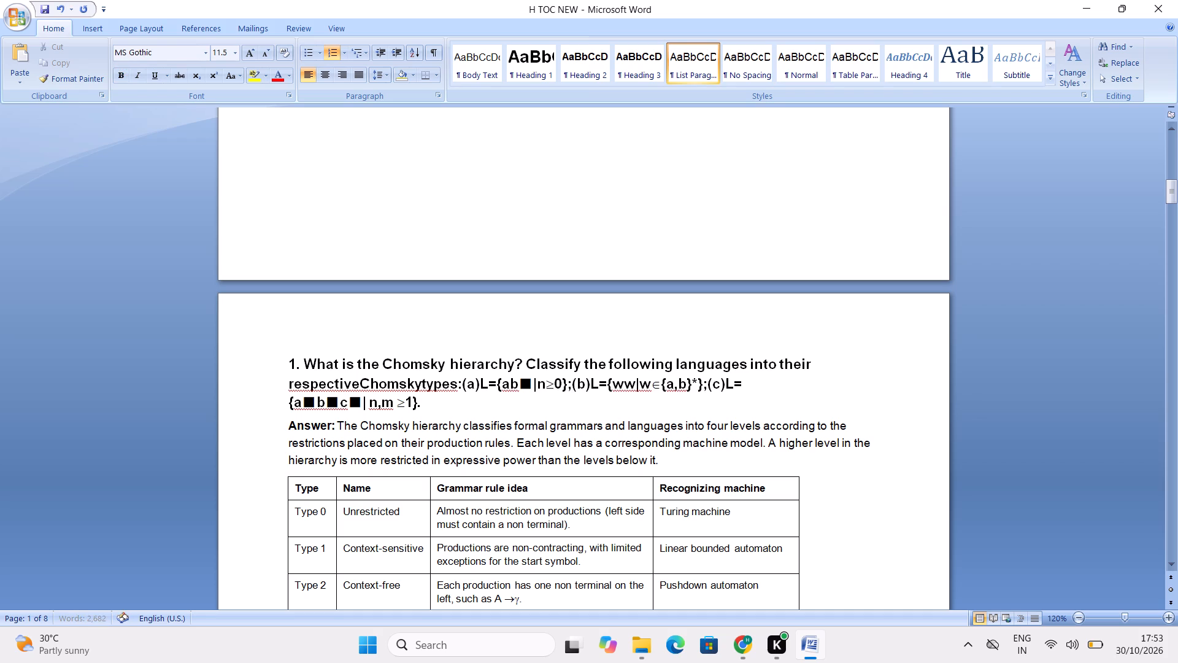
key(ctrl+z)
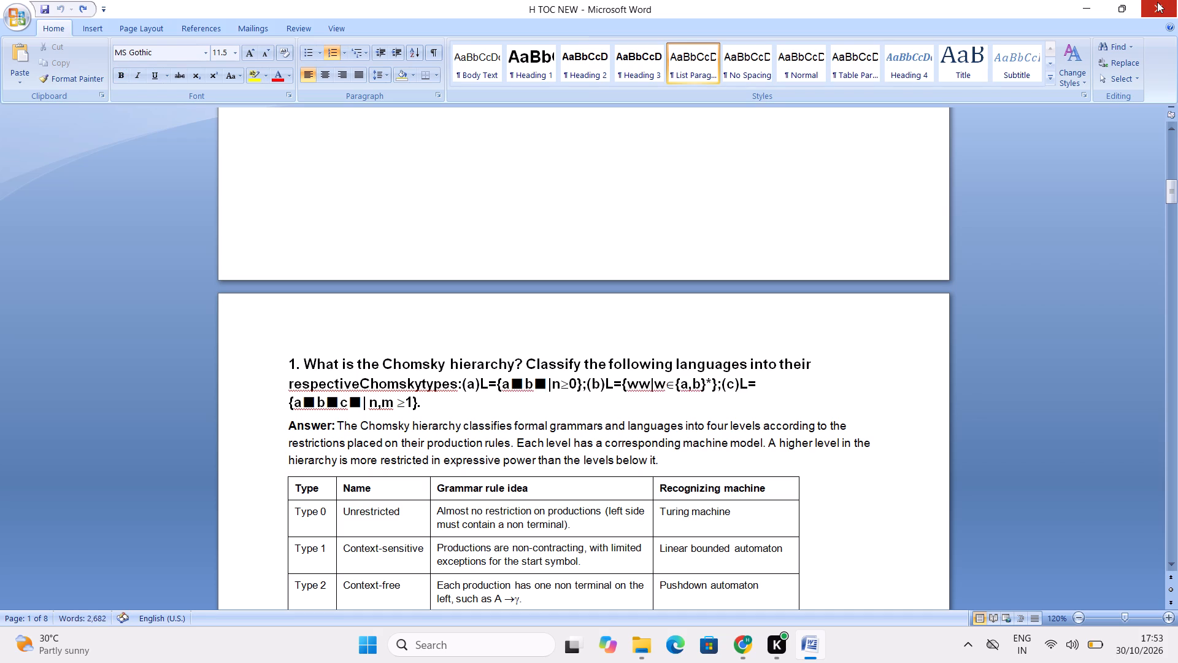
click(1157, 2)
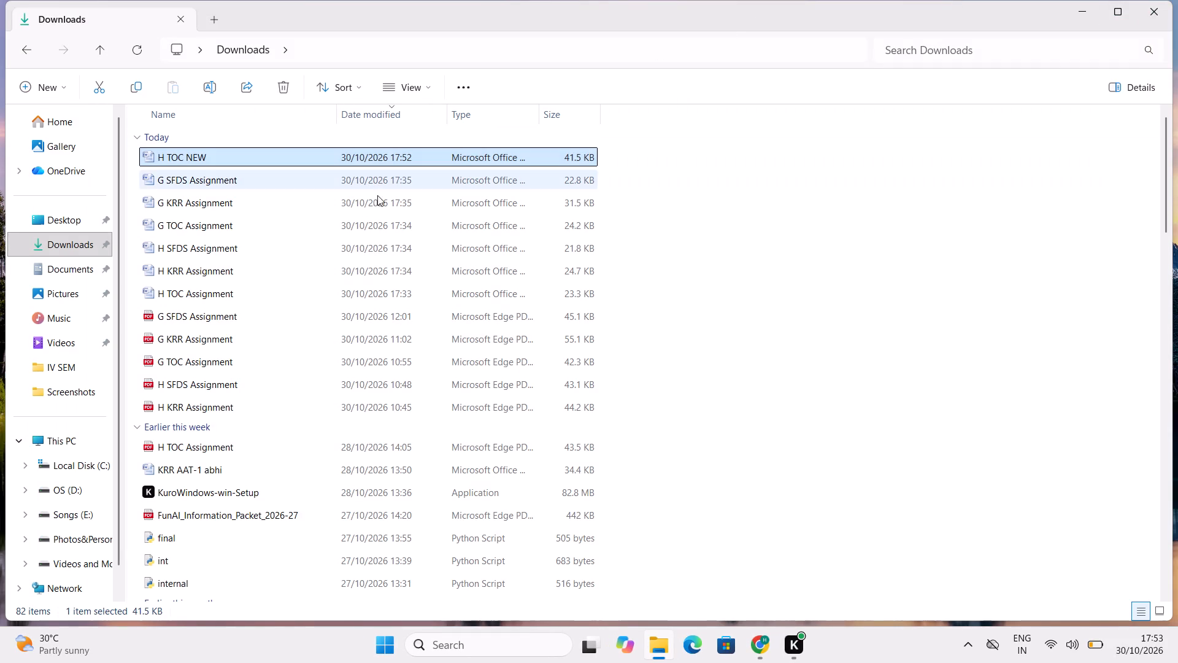
Open the H KRR Assignment Word document and delete the title, introduction and note above question 1, keeping the question's number.
double_click(318, 273)
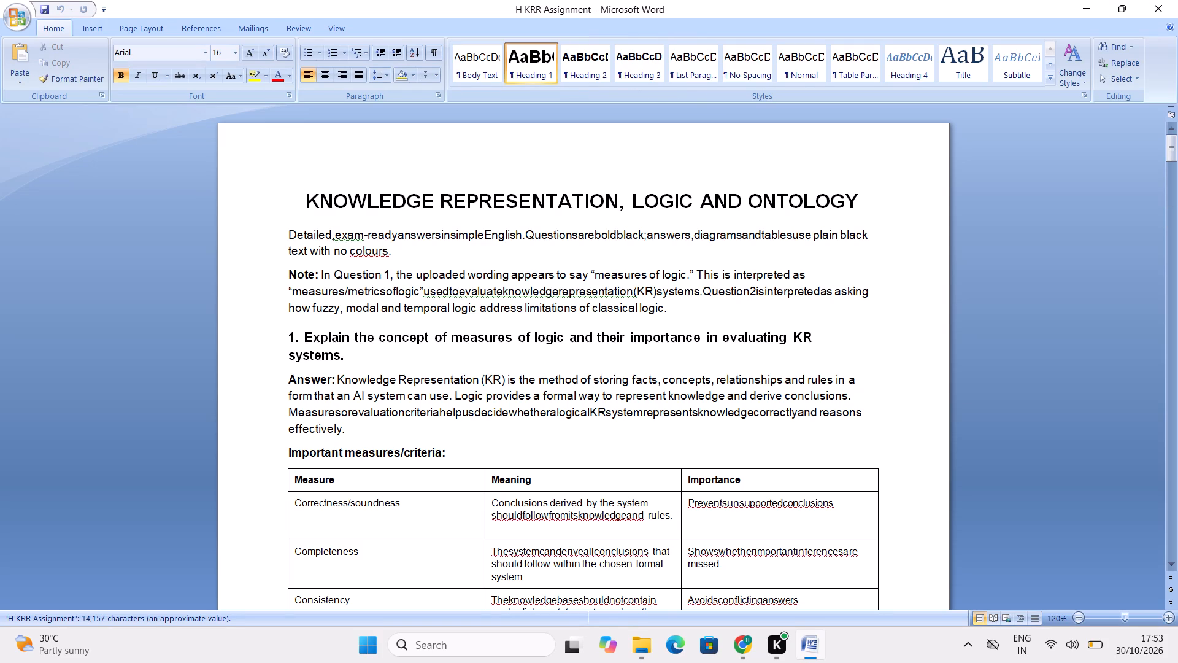
drag(669, 309, 236, 191)
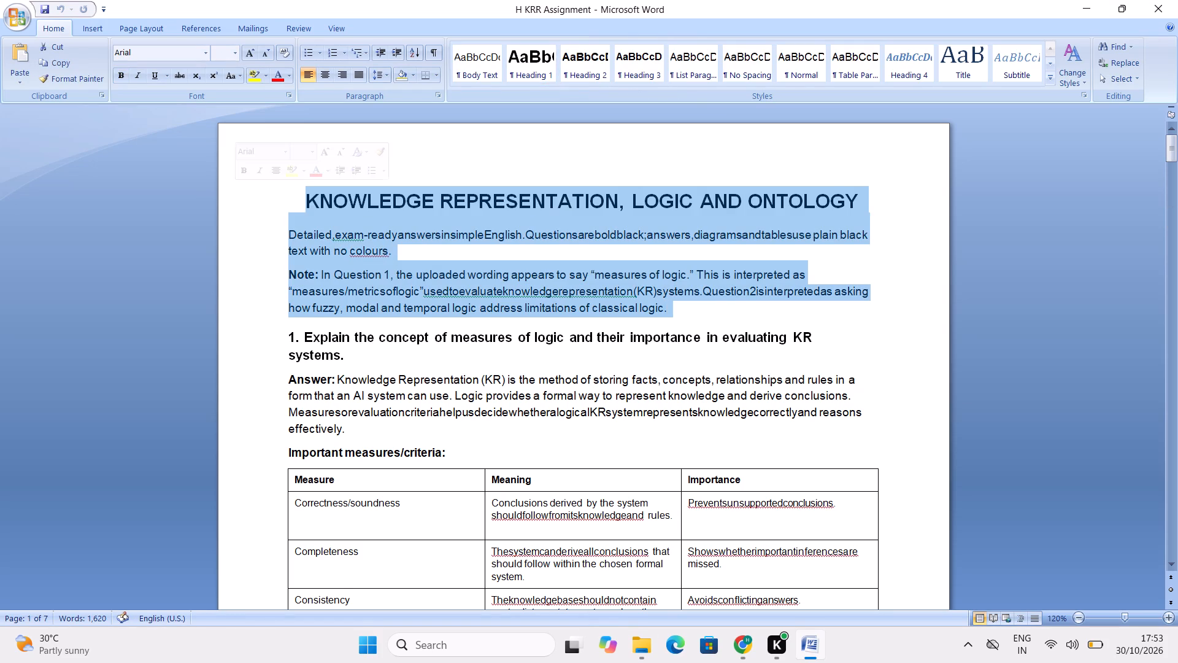
key(BackSpace)
key(BackSpace)
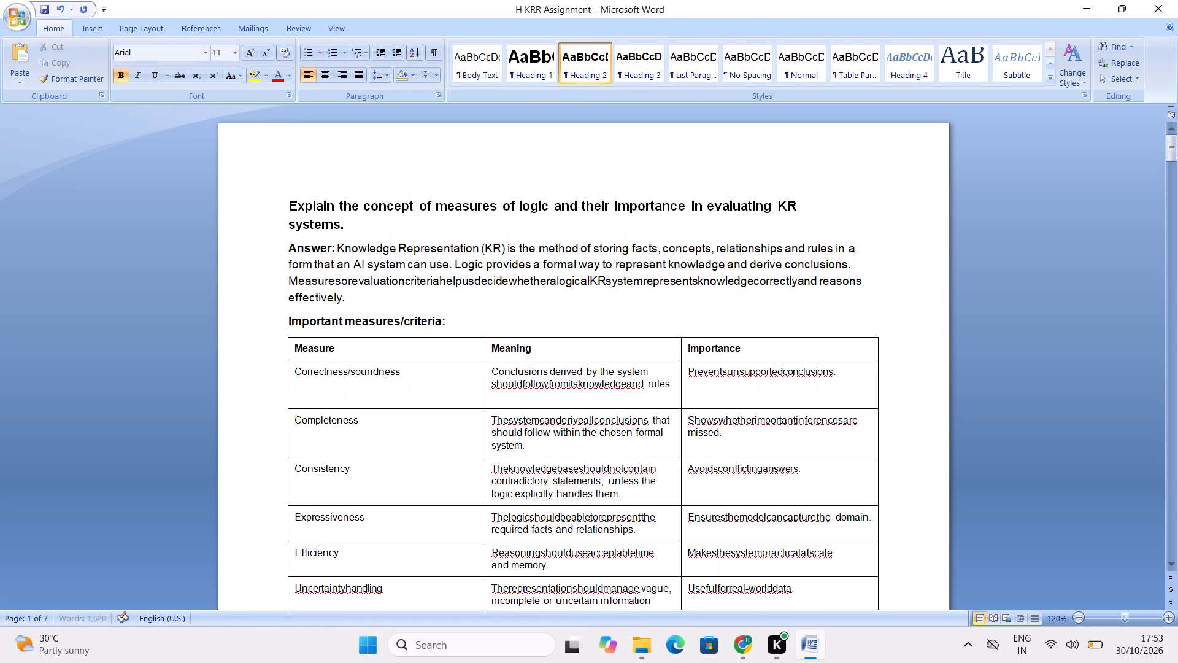
key(ctrl+z)
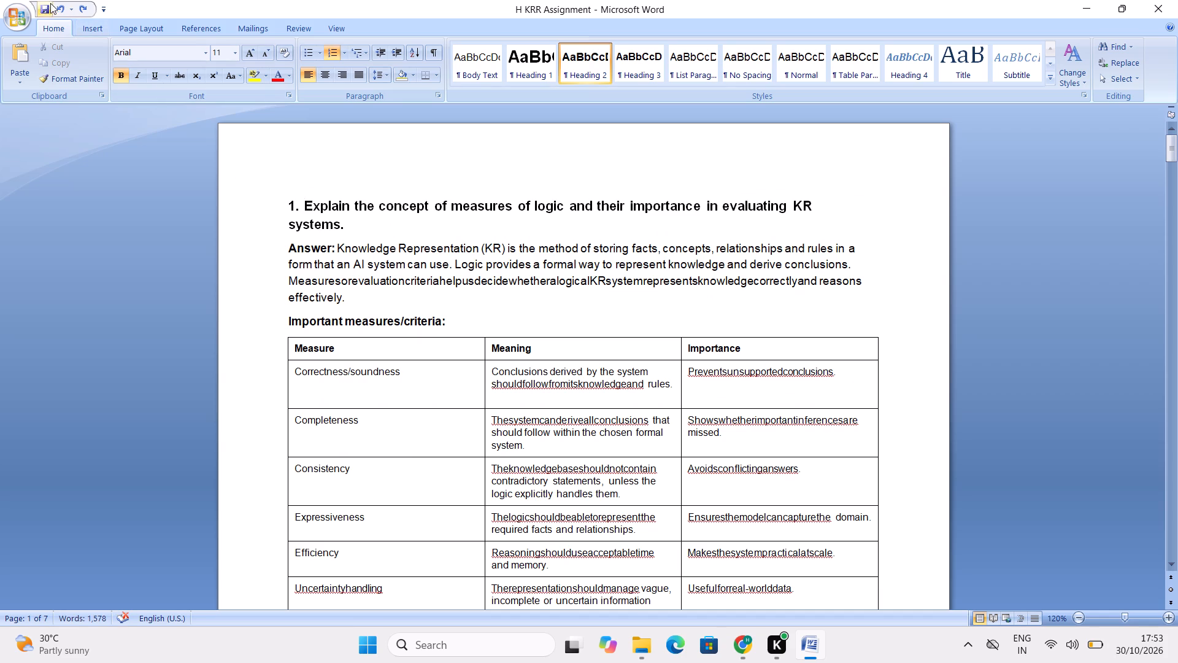
Insert a blank page before question 1 and remove the list numbering from the new page.
click(82, 29)
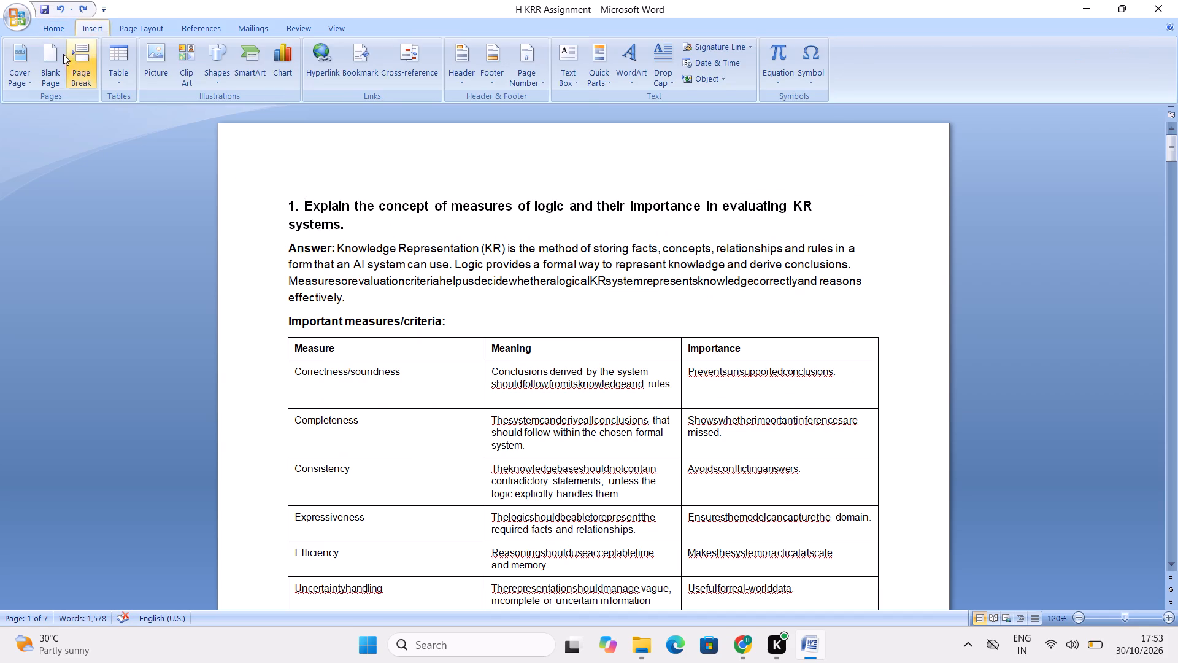
click(57, 64)
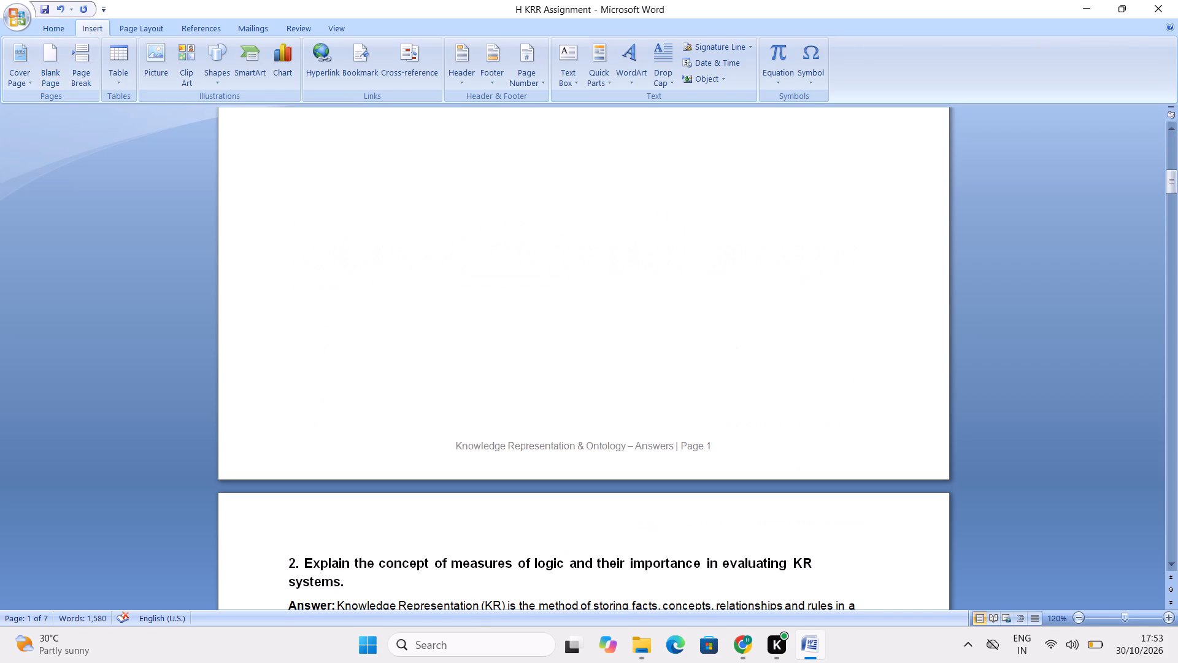
scroll(366, 333, up, 17)
click(328, 213)
key(BackSpace)
key(BackSpace)
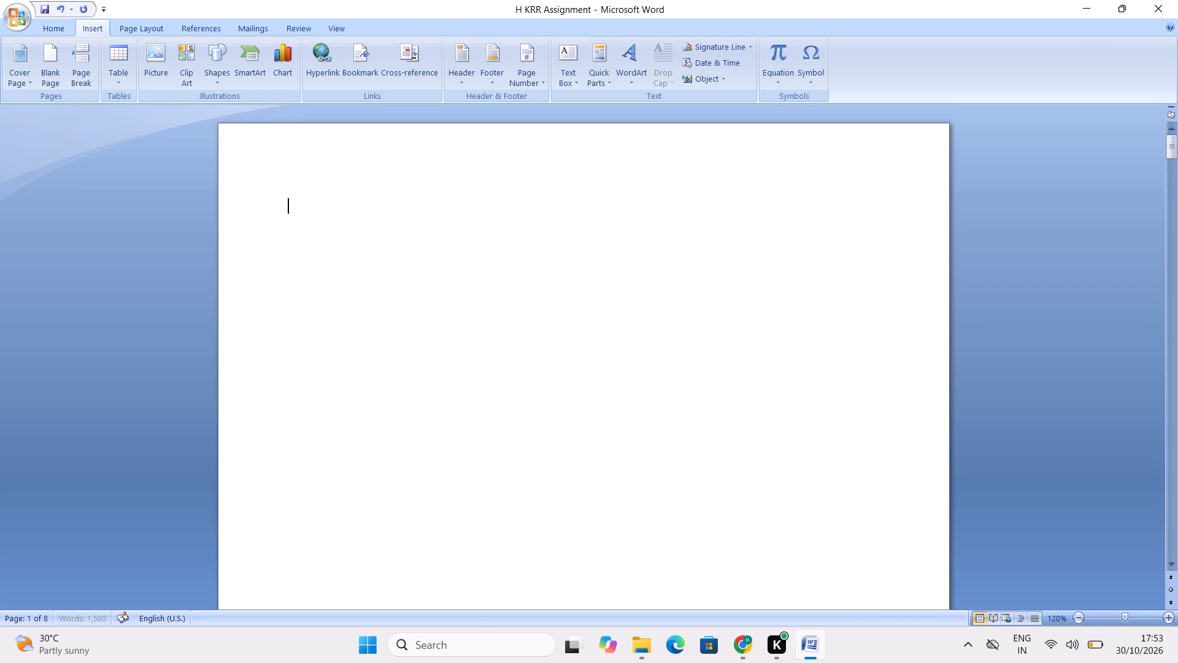
key(BackSpace)
Delete the footer text "Knowledge Representation & Ontology – Answers | Page 1" from the first page.
scroll(328, 213, down, 3)
scroll(328, 213, up, 1)
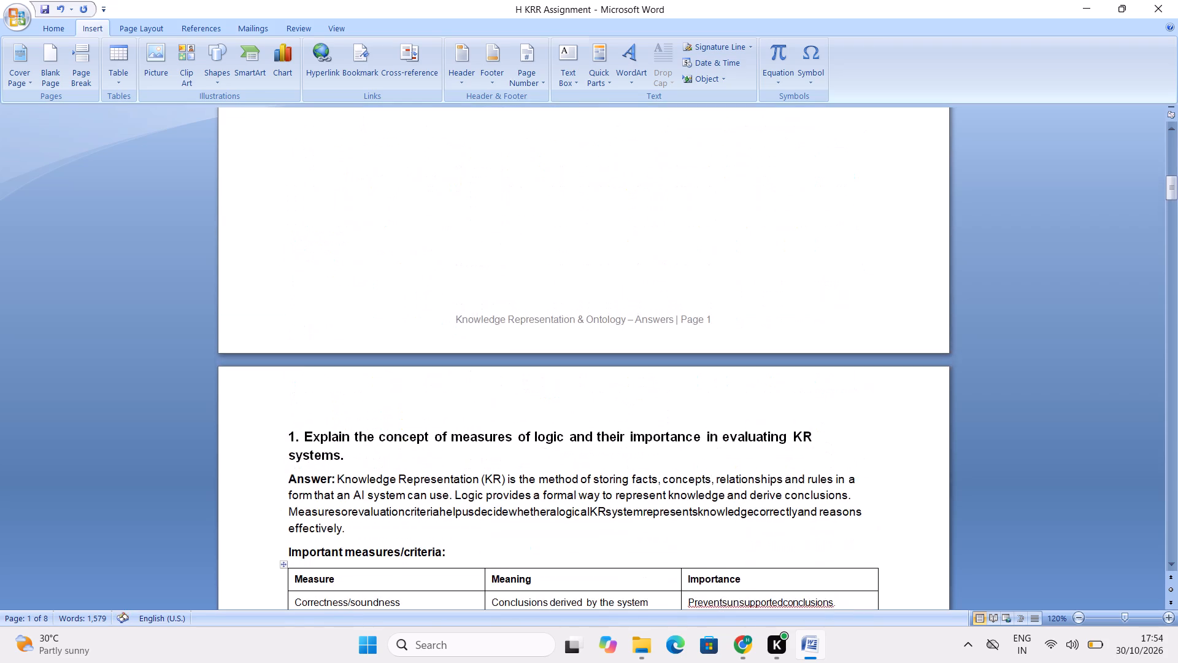
scroll(328, 213, up, 2)
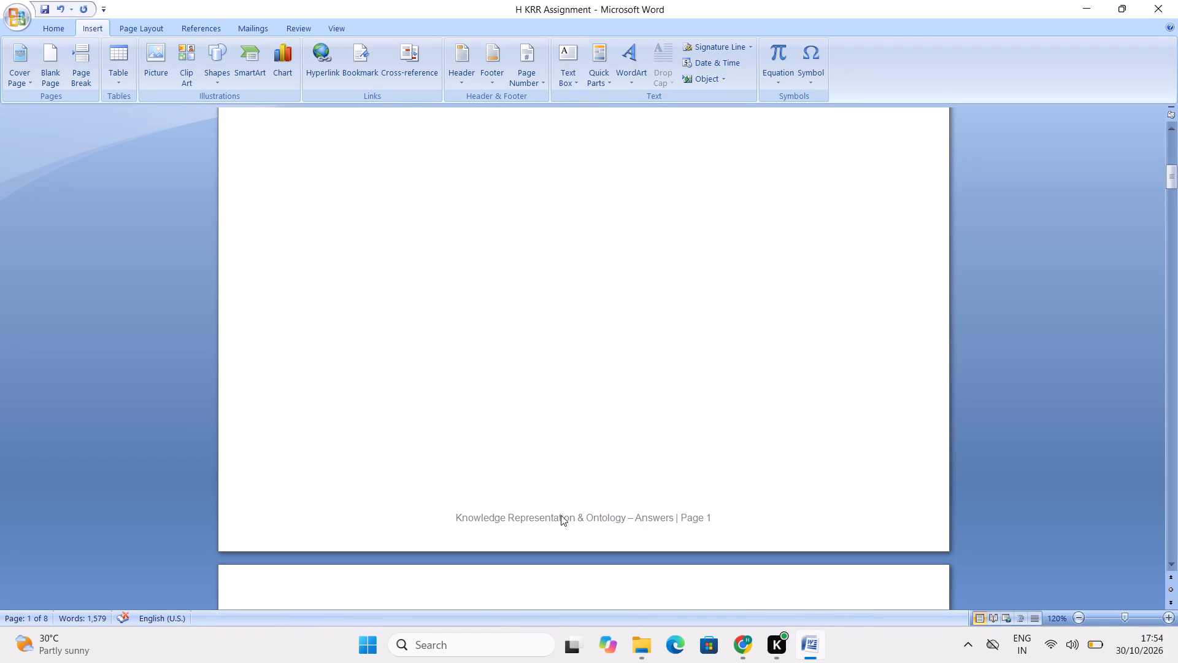
double_click(561, 513)
double_click(561, 513)
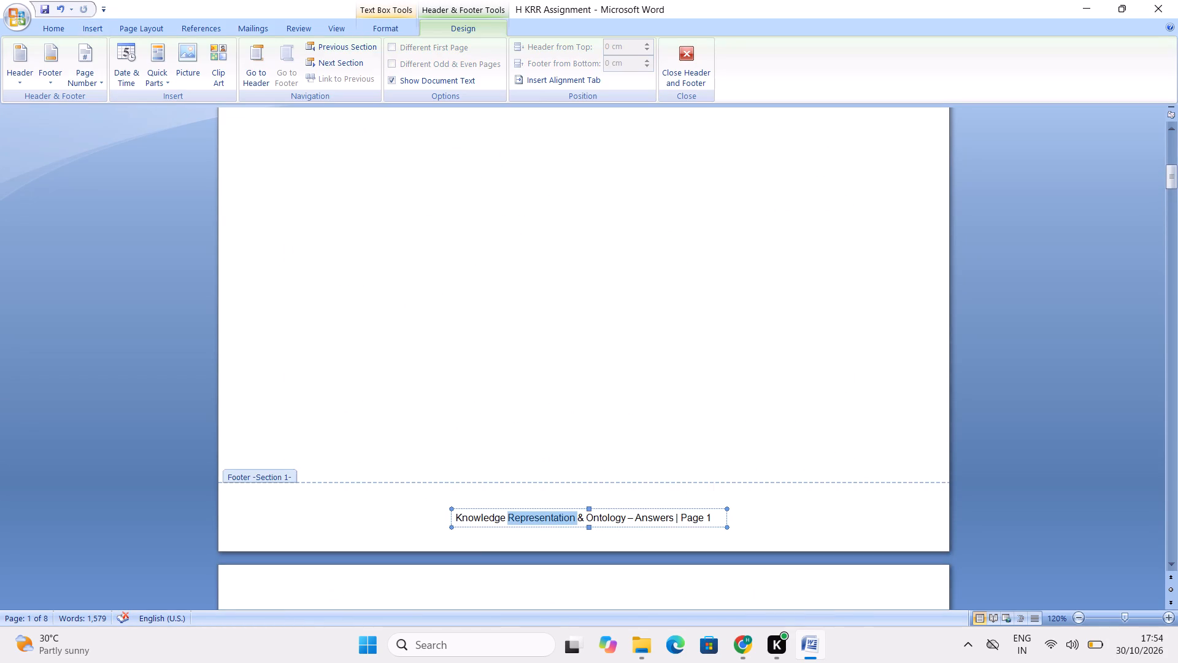
key(Delete)
key(BackSpace)
key(BackSpace)
key(BackSpace)
key(BackSpace)
key(BackSpace)
key(BackSpace)
key(BackSpace)
key(BackSpace)
key(BackSpace)
key(BackSpace)
key(BackSpace)
key(BackSpace)
key(BackSpace)
key(BackSpace)
key(BackSpace)
key(BackSpace)
key(BackSpace)
key(BackSpace)
key(BackSpace)
key(BackSpace)
key(BackSpace)
key(BackSpace)
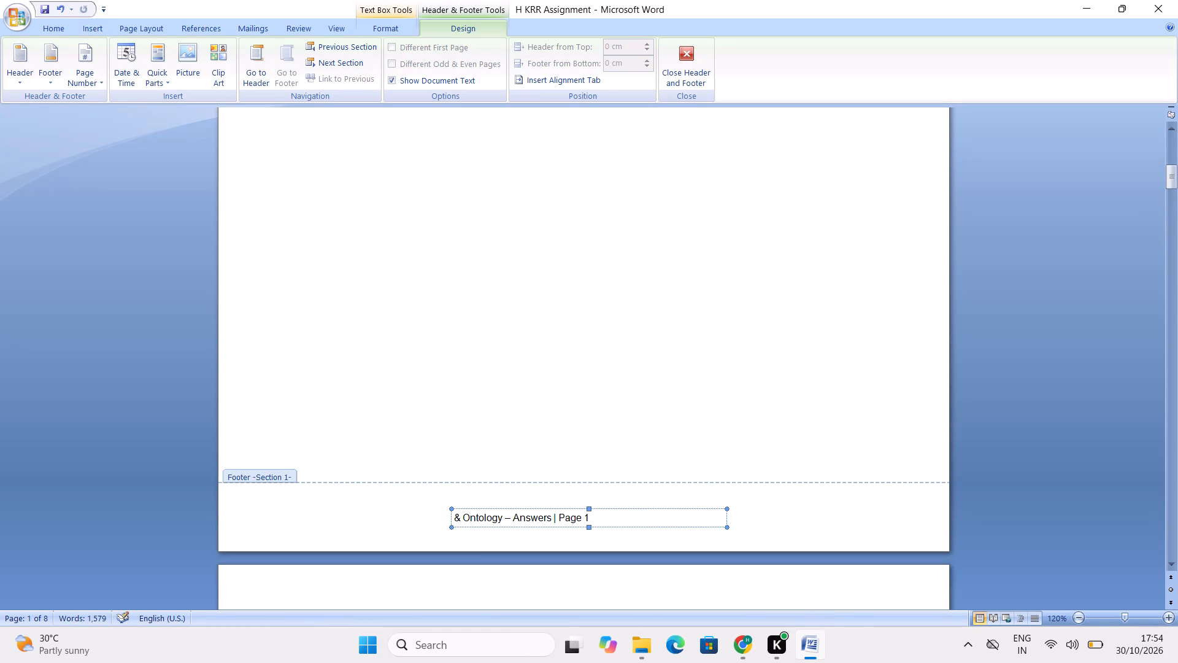
key(Right)
key(Right)
key(Right)
key(Right)
key(Right)
key(Right)
key(Right)
key(Right)
key(Right)
key(Right)
key(Right)
key(Right)
key(Right)
key(Right)
key(Right)
key(Right)
key(Right)
key(Right)
key(Right)
key(Right)
key(BackSpace)
key(BackSpace)
key(BackSpace)
key(BackSpace)
key(BackSpace)
key(BackSpace)
key(BackSpace)
key(BackSpace)
key(BackSpace)
key(BackSpace)
key(BackSpace)
key(BackSpace)
key(BackSpace)
key(BackSpace)
key(BackSpace)
key(BackSpace)
key(BackSpace)
key(BackSpace)
key(BackSpace)
key(BackSpace)
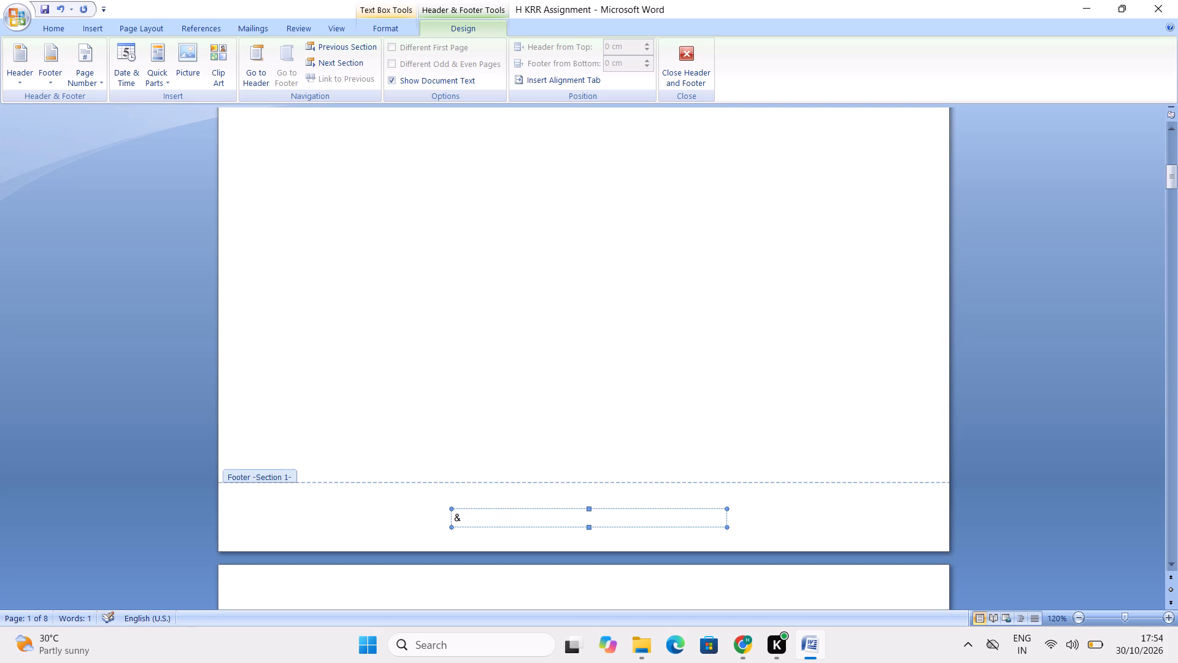
Check the headers and footers of the following sections and try to return to the body text.
click(174, 322)
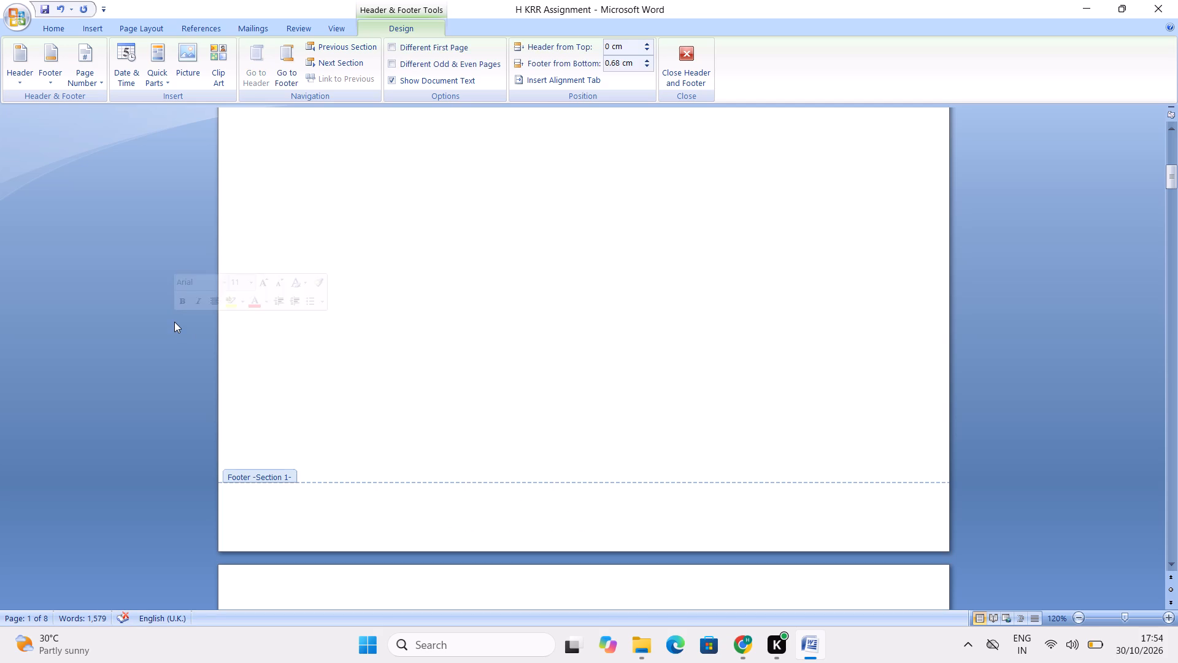
click(174, 322)
click(226, 479)
double_click(1003, 419)
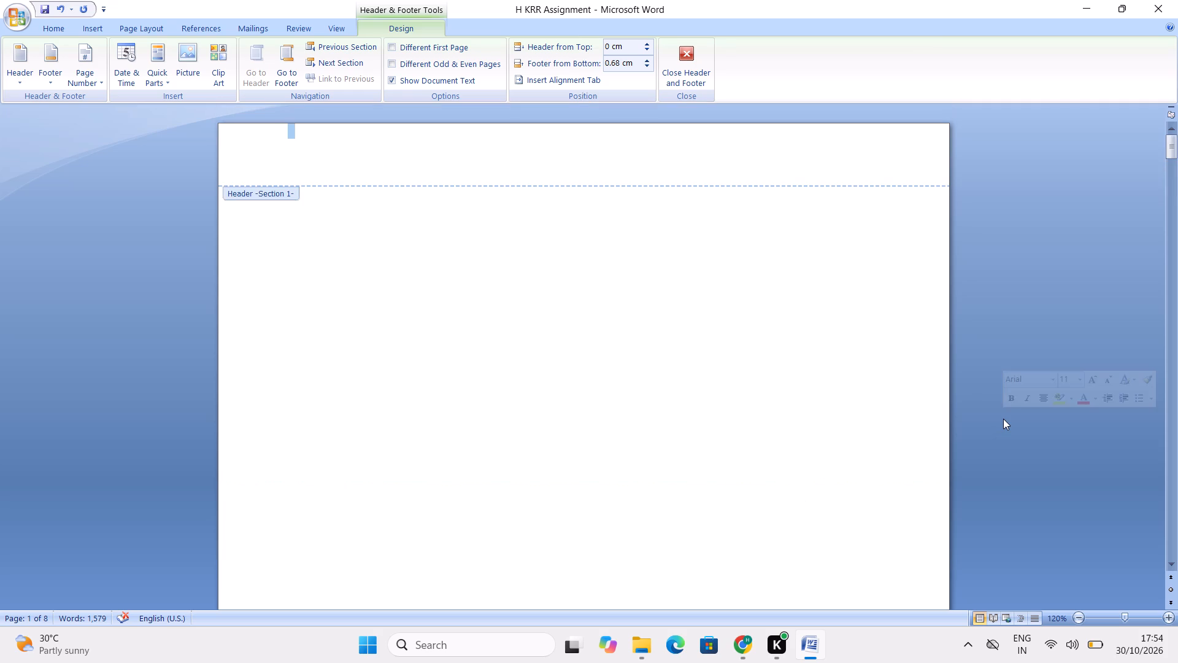
scroll(634, 346, up, 7)
scroll(634, 346, down, 7)
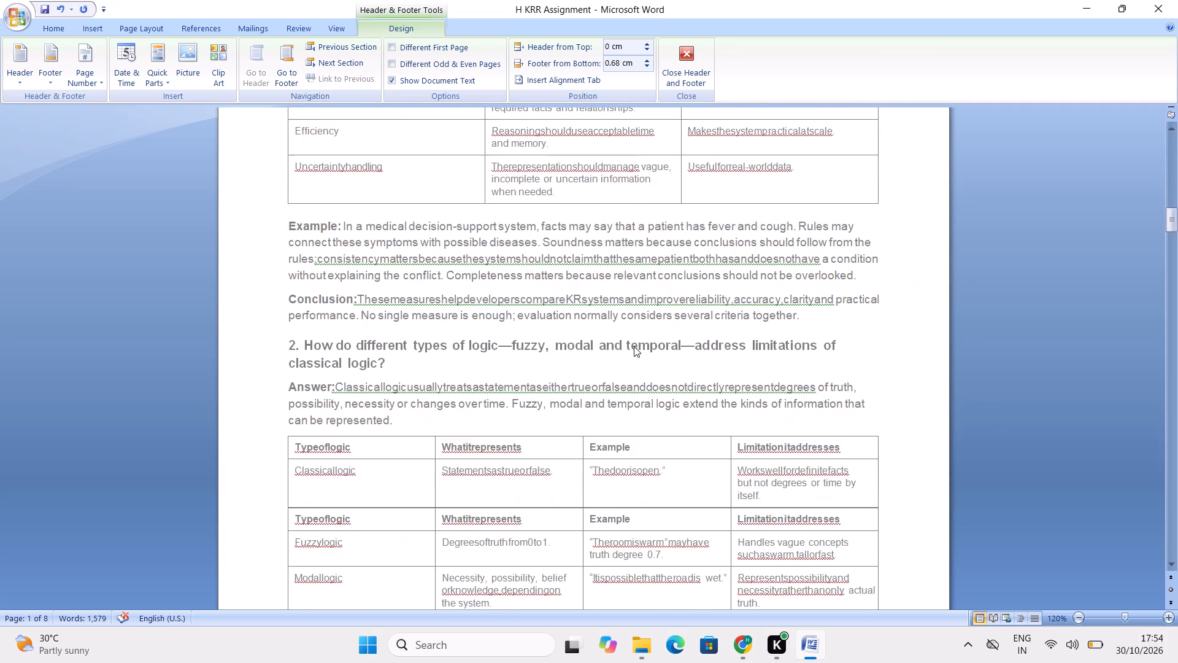
scroll(634, 346, down, 7)
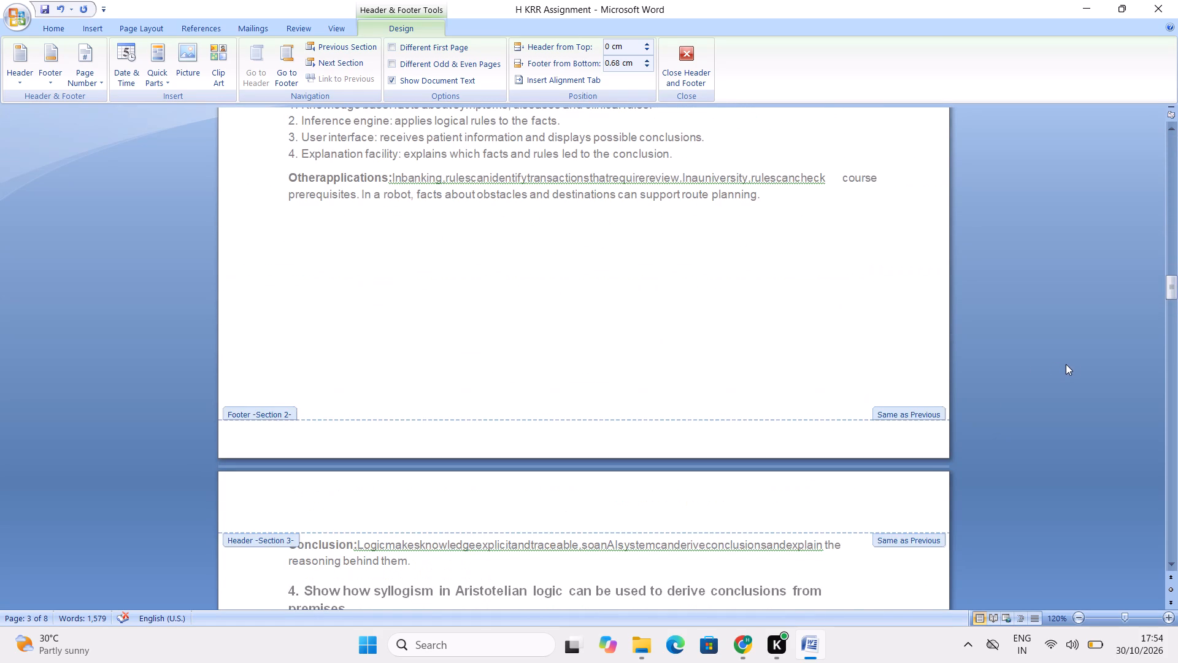
double_click(1072, 363)
double_click(1037, 412)
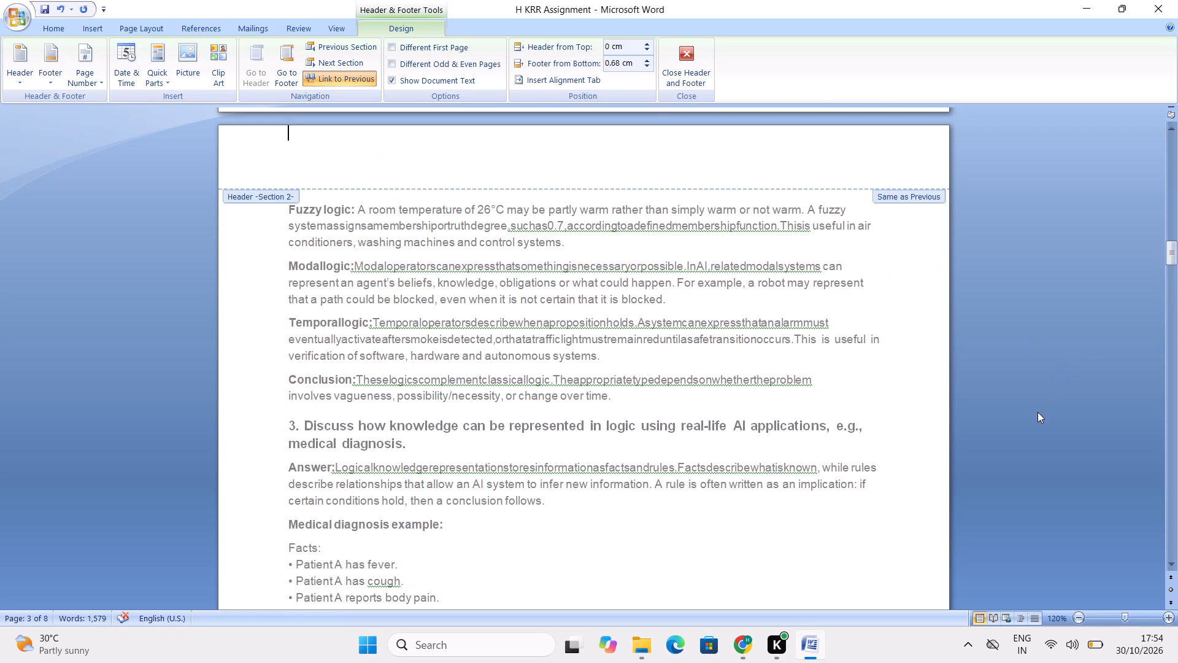
scroll(1037, 412, up, 13)
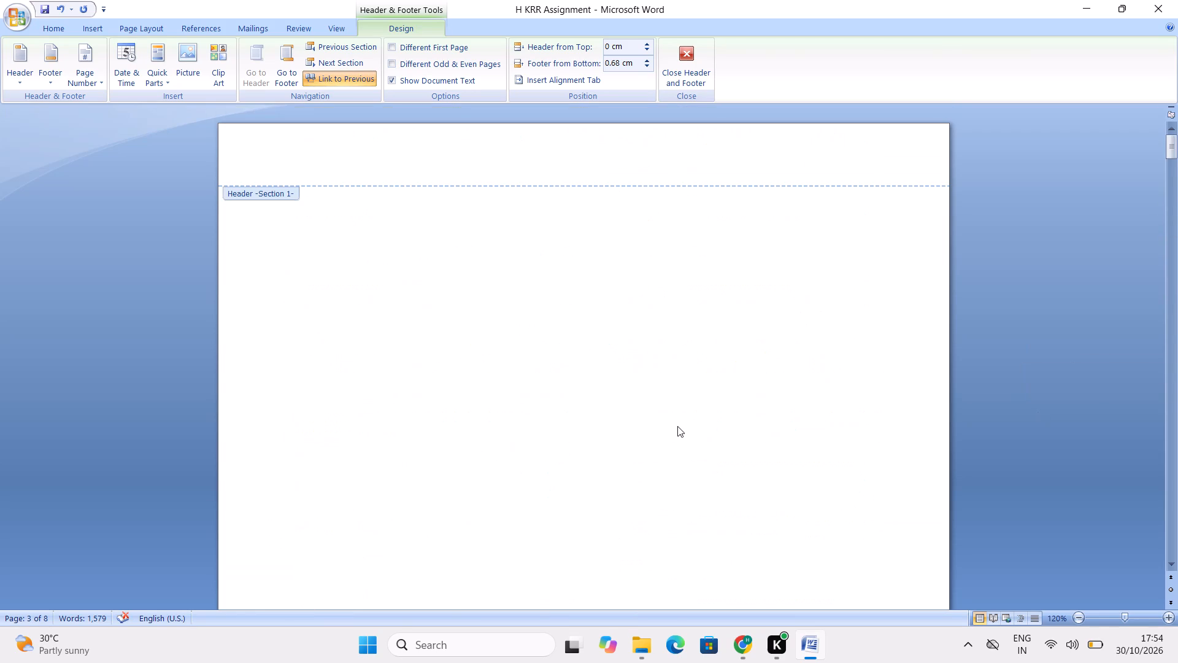
click(677, 426)
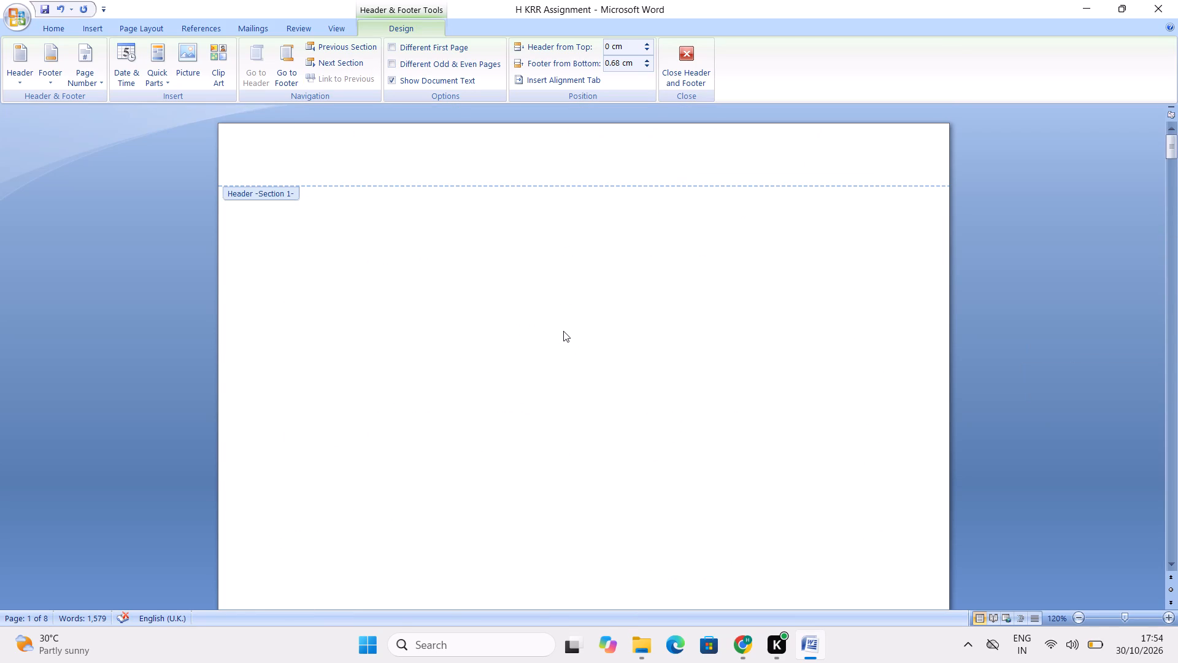
Open the H TOC NEW Word document from Downloads and copy its whole cover page, from the institute heading to the address.
click(645, 651)
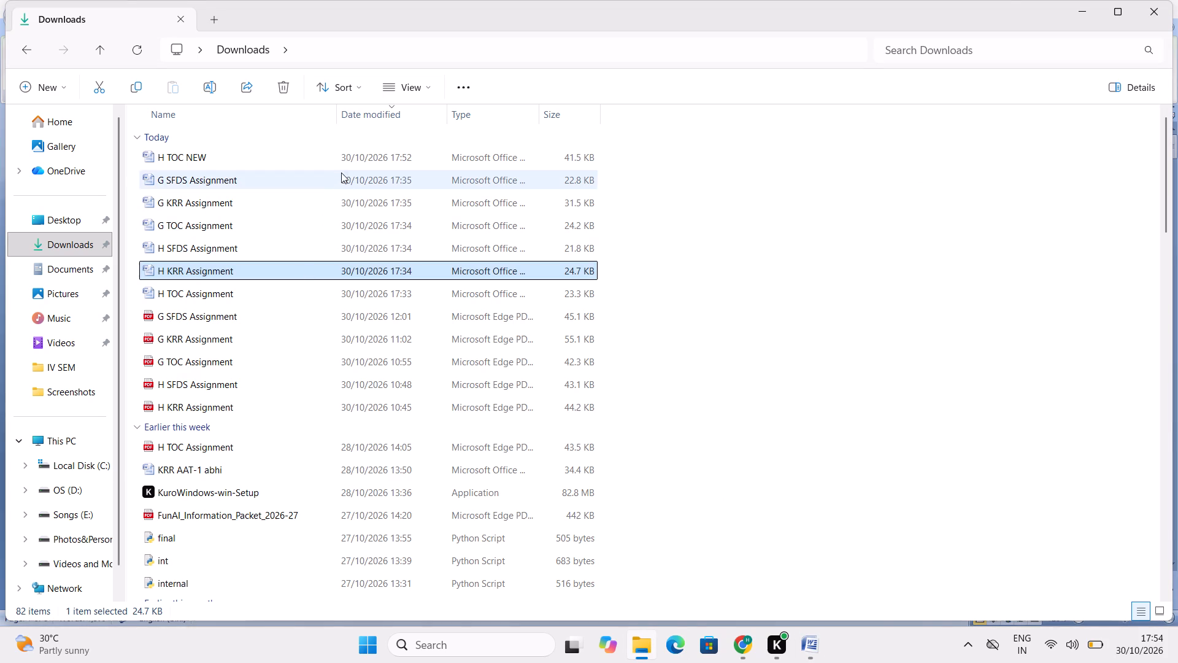
click(341, 169)
double_click(342, 161)
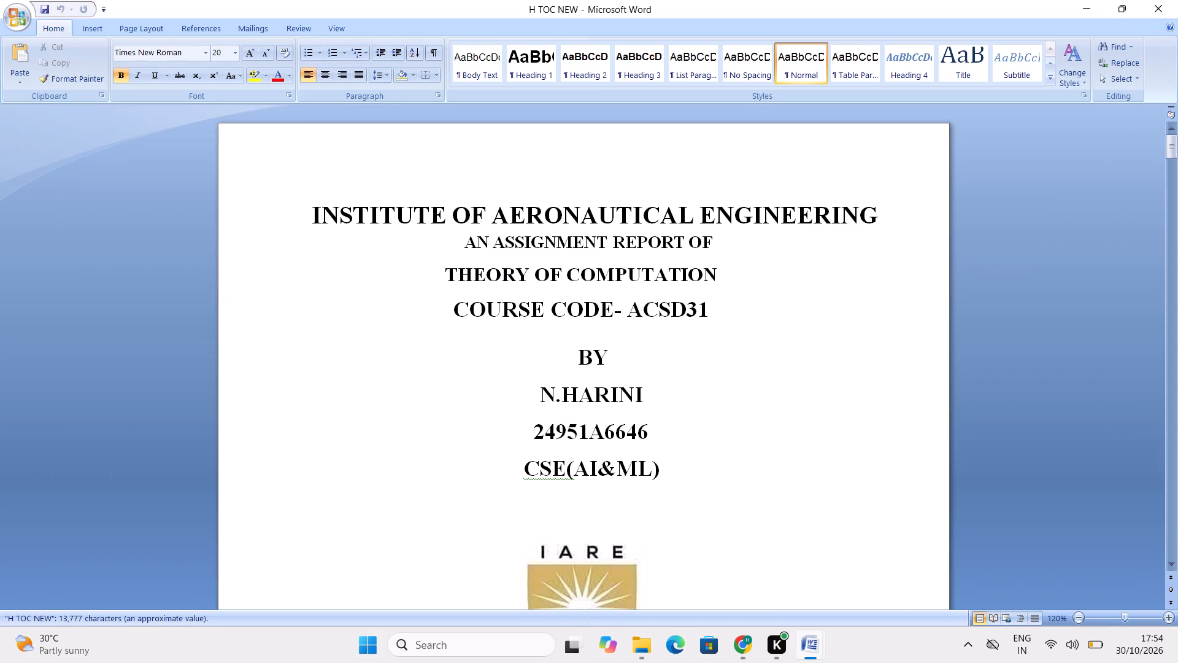
drag(310, 215, 605, 662)
scroll(544, 428, up, 1)
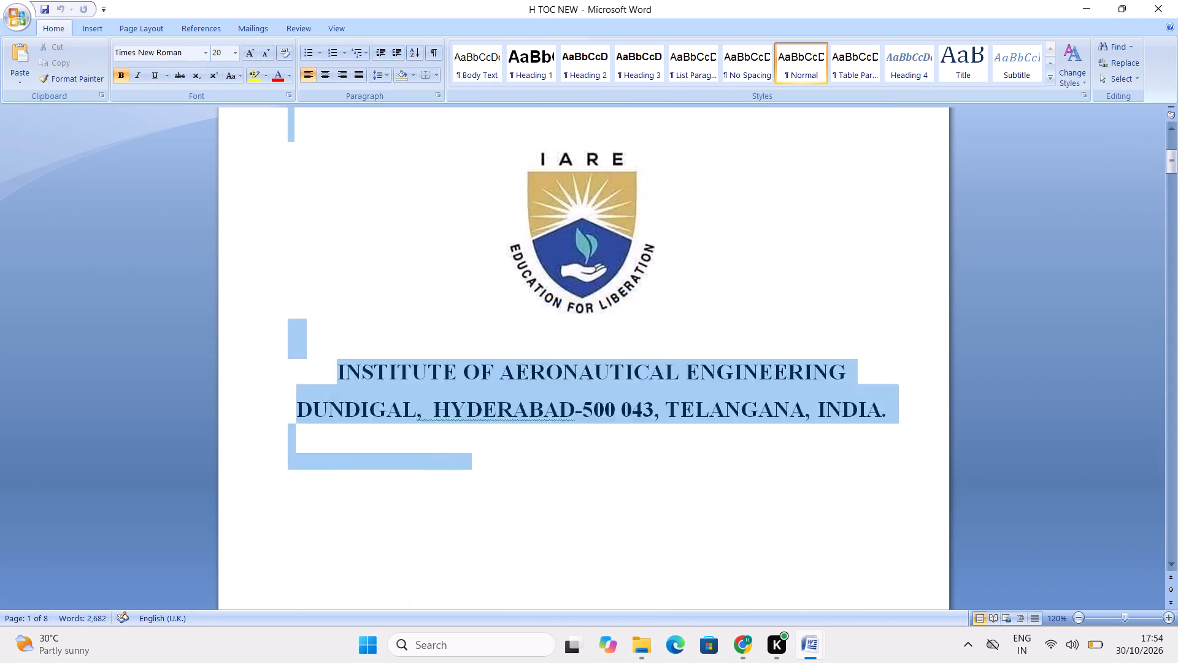
drag(605, 662, 557, 130)
scroll(583, 190, down, 1)
scroll(557, 130, down, 1)
key(Up)
key(Up)
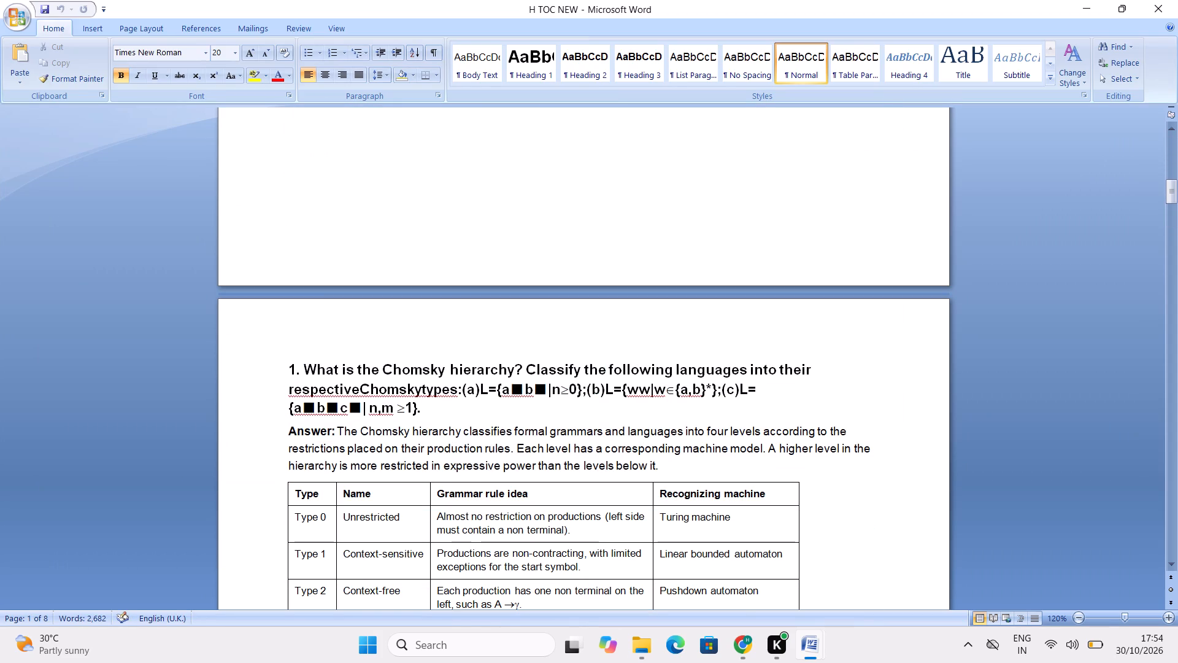
drag(557, 130, 542, 233)
scroll(570, 115, up, 1)
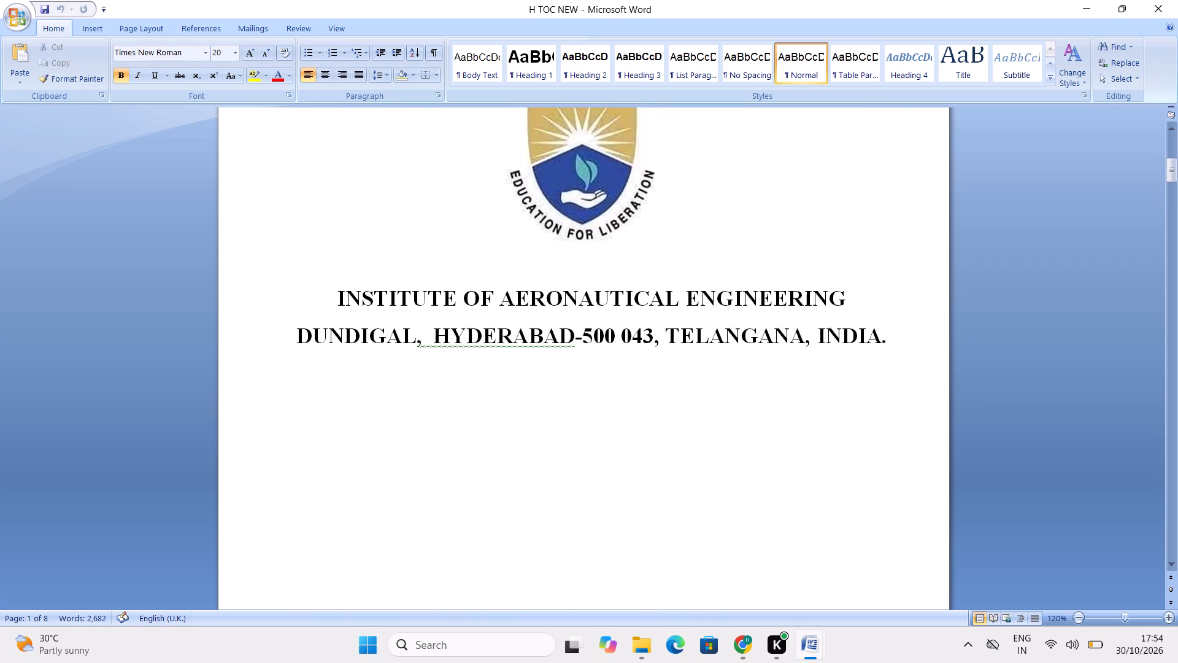
scroll(542, 233, up, 1)
drag(542, 233, 934, 352)
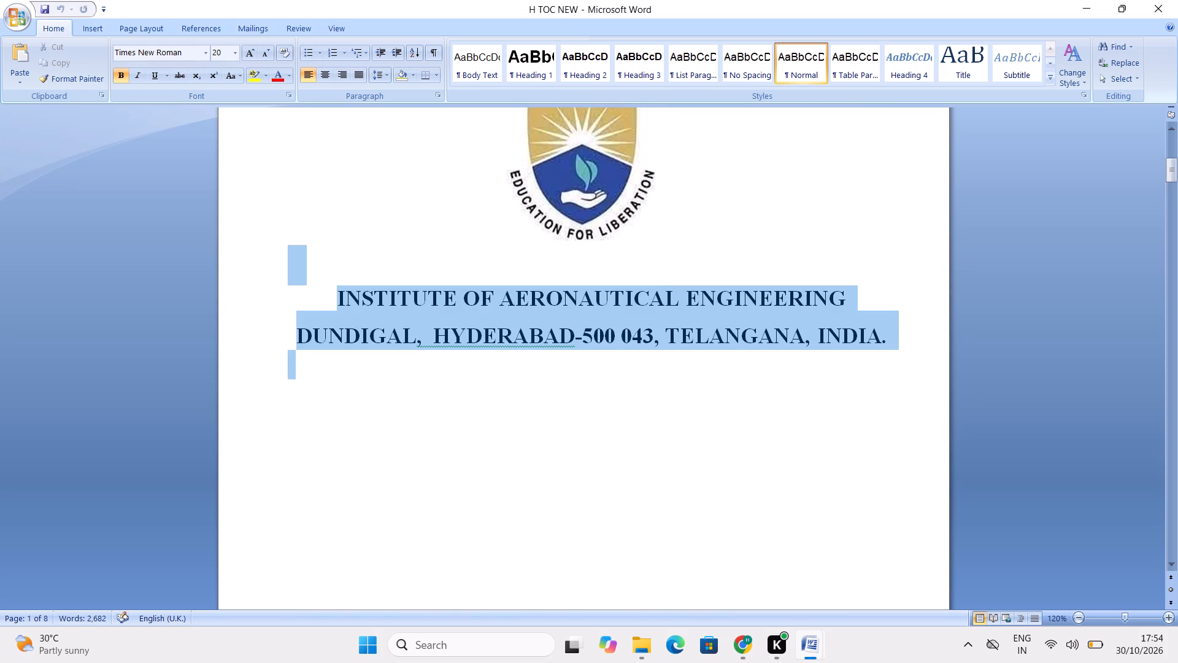
drag(934, 352, 910, 351)
key(ctrl+c)
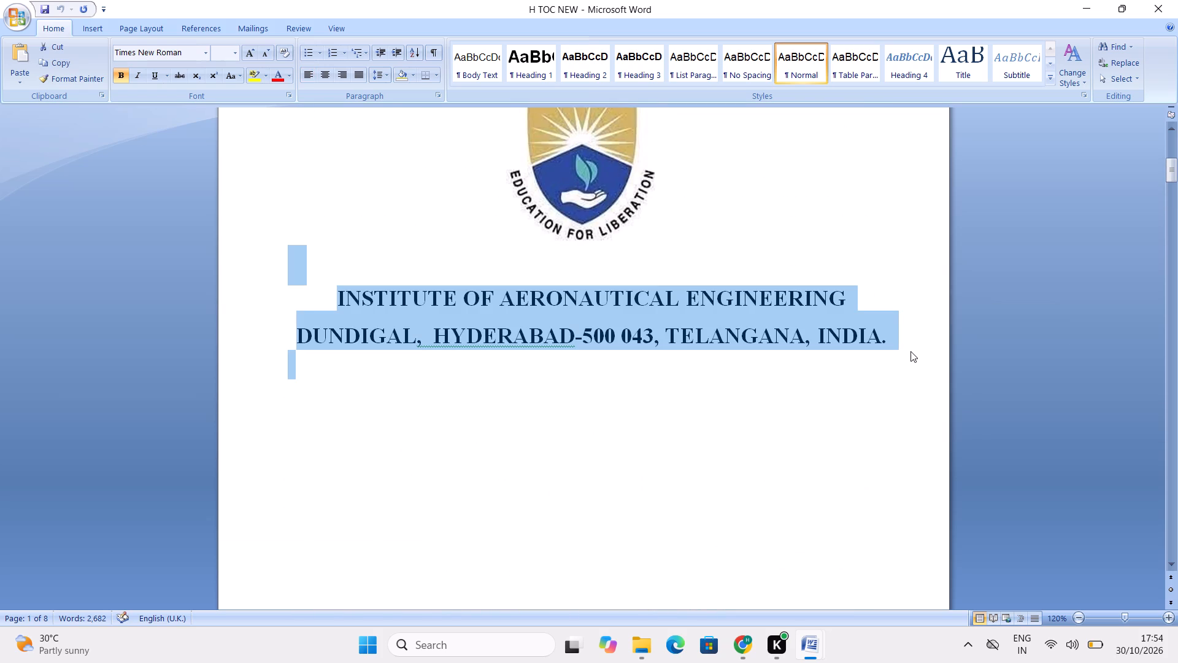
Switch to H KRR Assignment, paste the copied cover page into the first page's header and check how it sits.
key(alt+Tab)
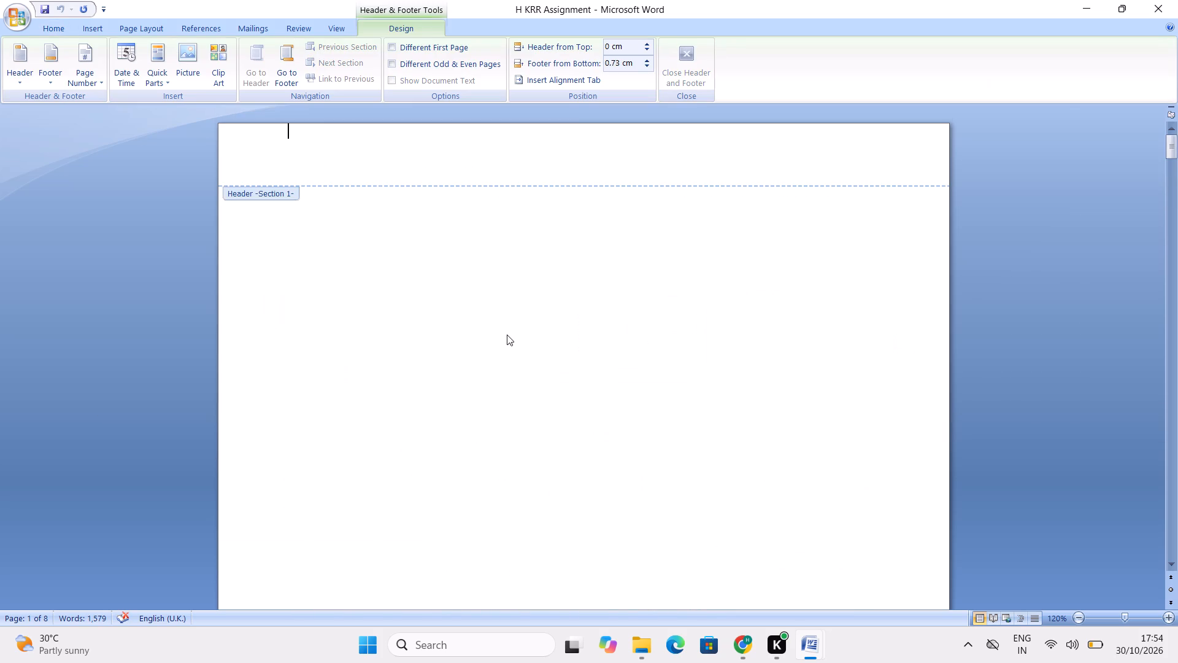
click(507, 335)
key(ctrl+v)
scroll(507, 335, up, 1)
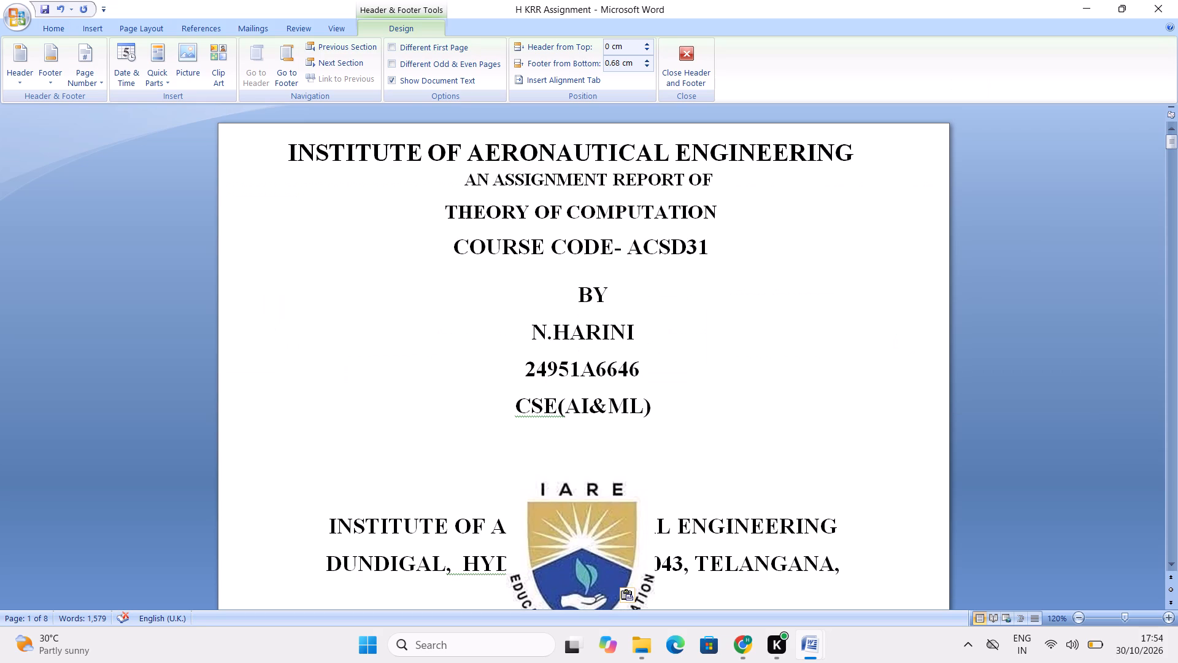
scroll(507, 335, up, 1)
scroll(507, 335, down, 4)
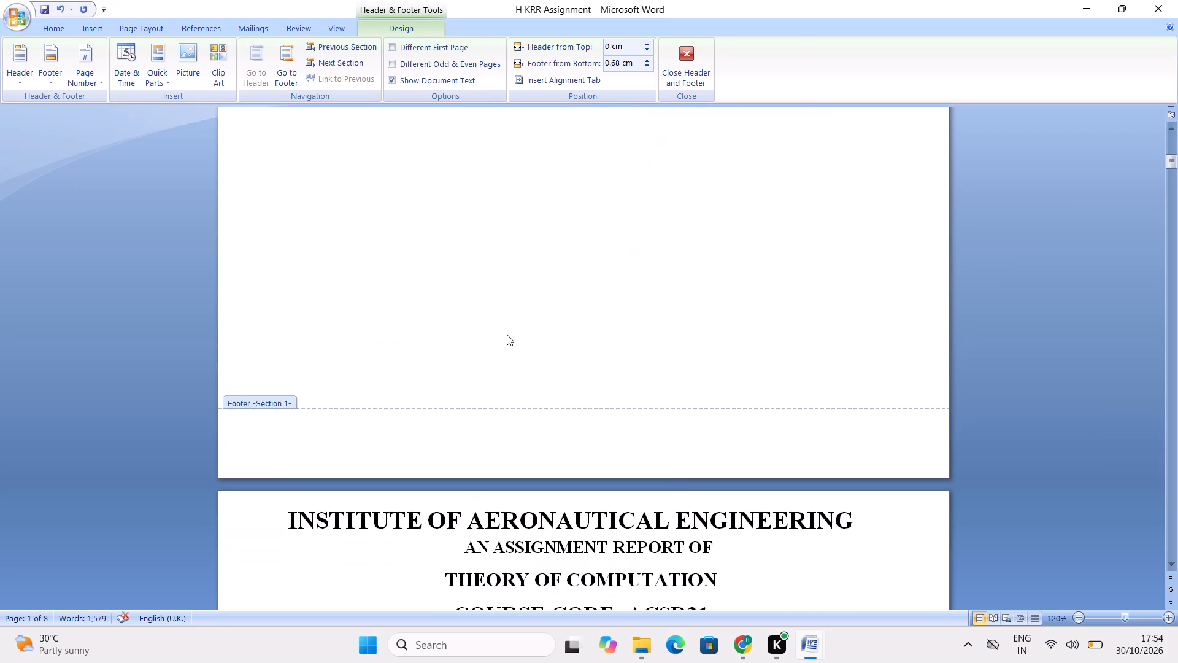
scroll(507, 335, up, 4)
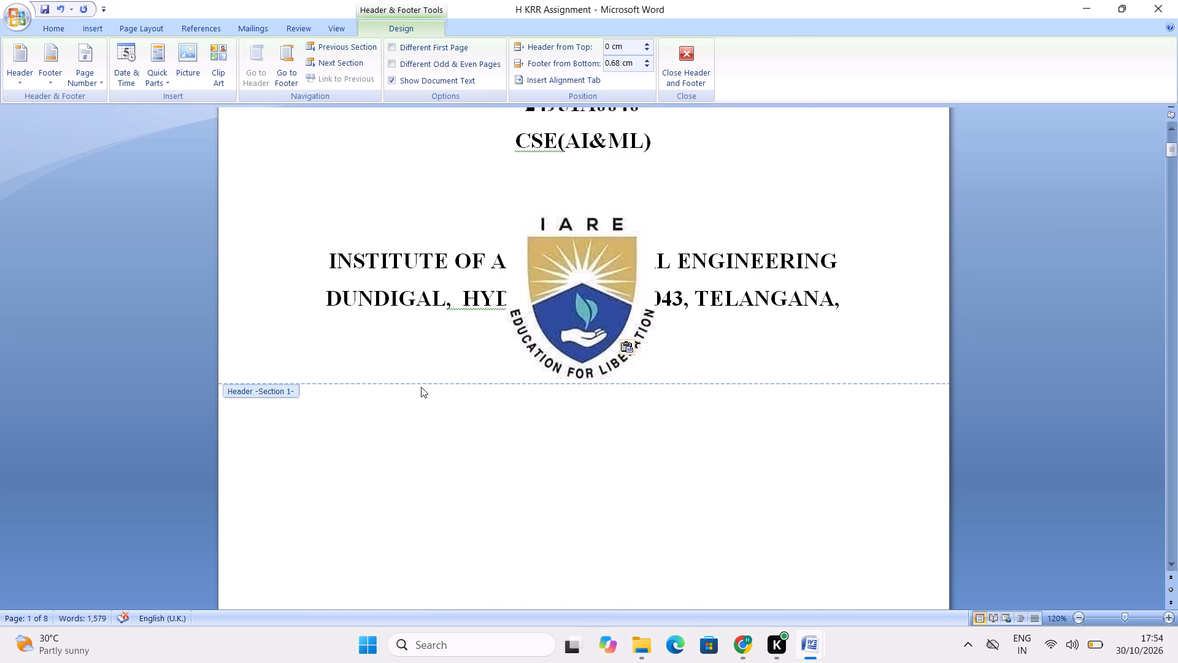
Return to the body text and close H KRR Assignment without saving the changes.
double_click(421, 384)
drag(421, 384, 417, 421)
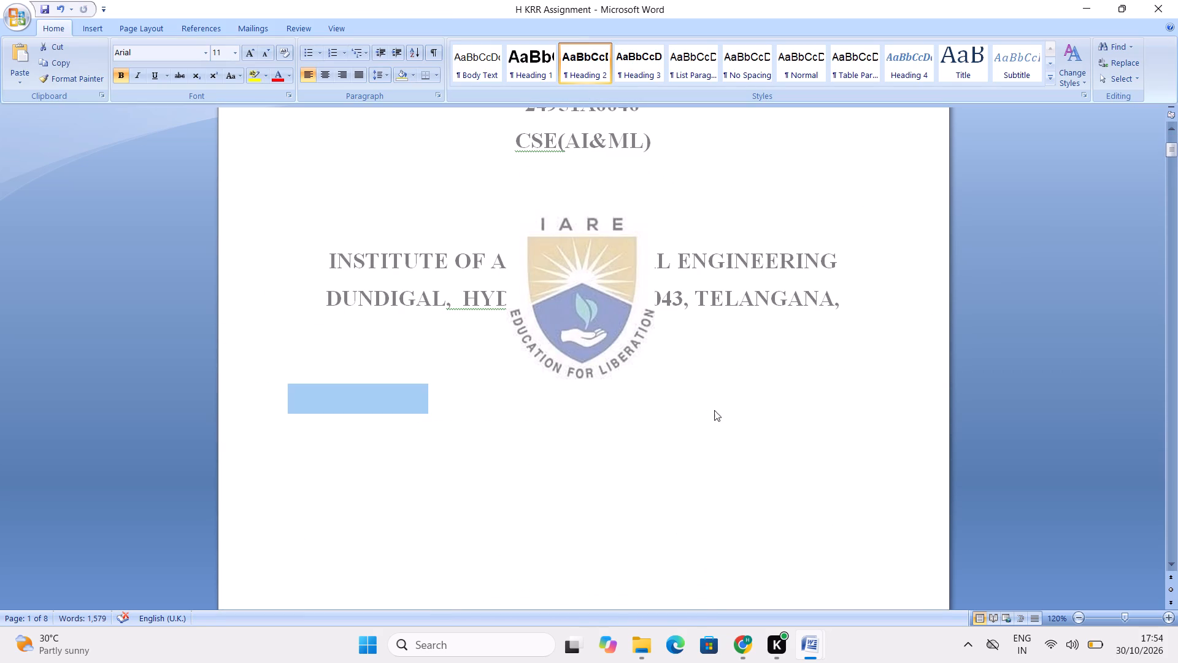
click(734, 407)
click(602, 319)
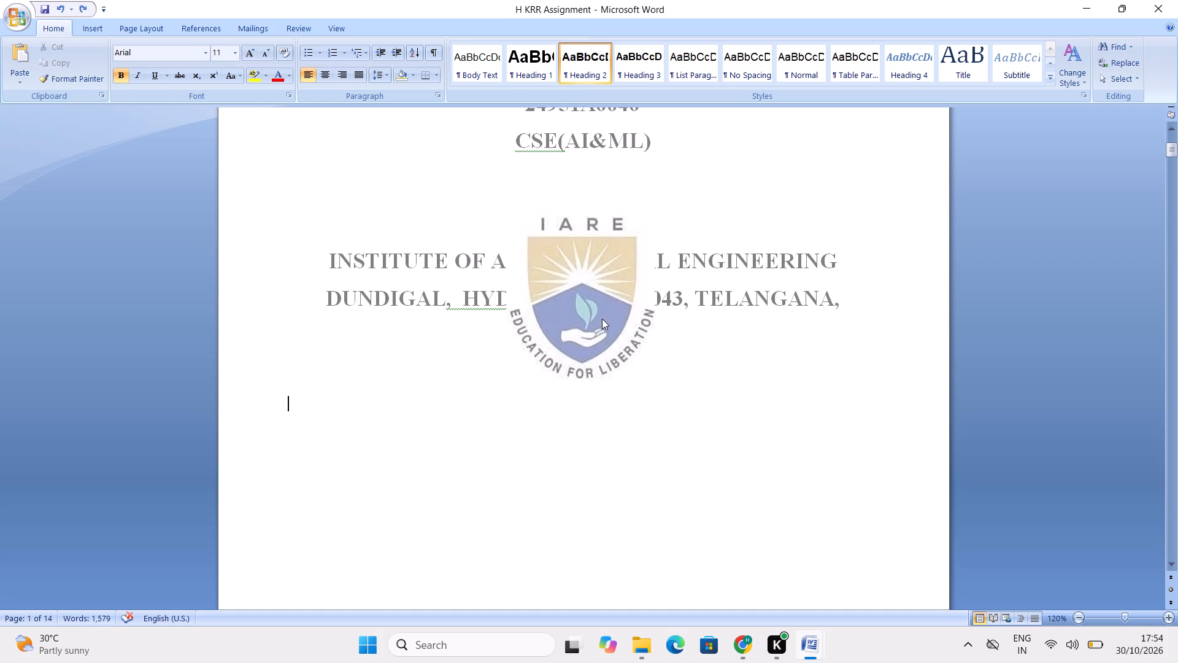
click(1112, 457)
triple_click(1112, 457)
triple_click(1112, 457)
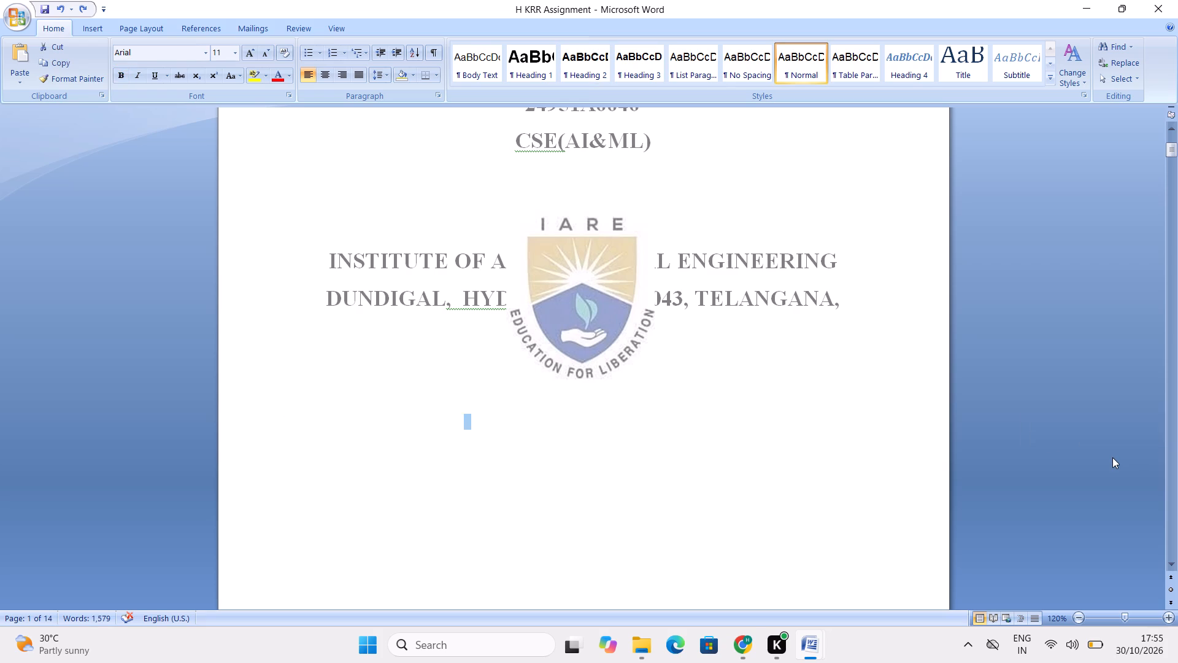
click(1112, 457)
click(385, 168)
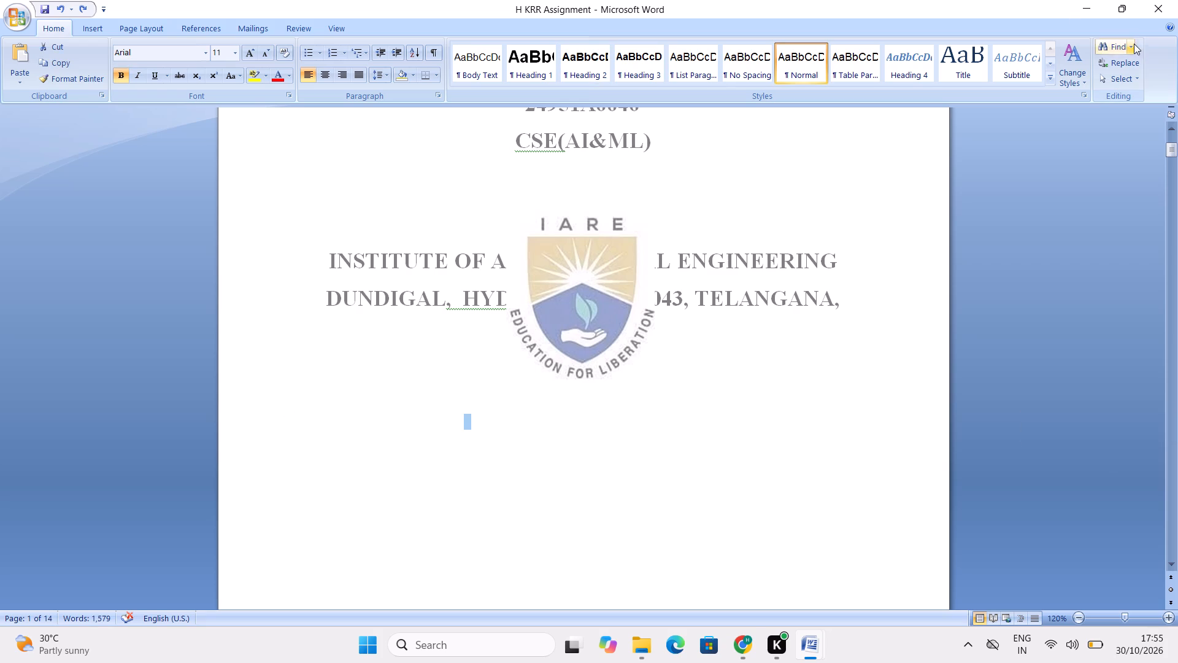
click(1170, 3)
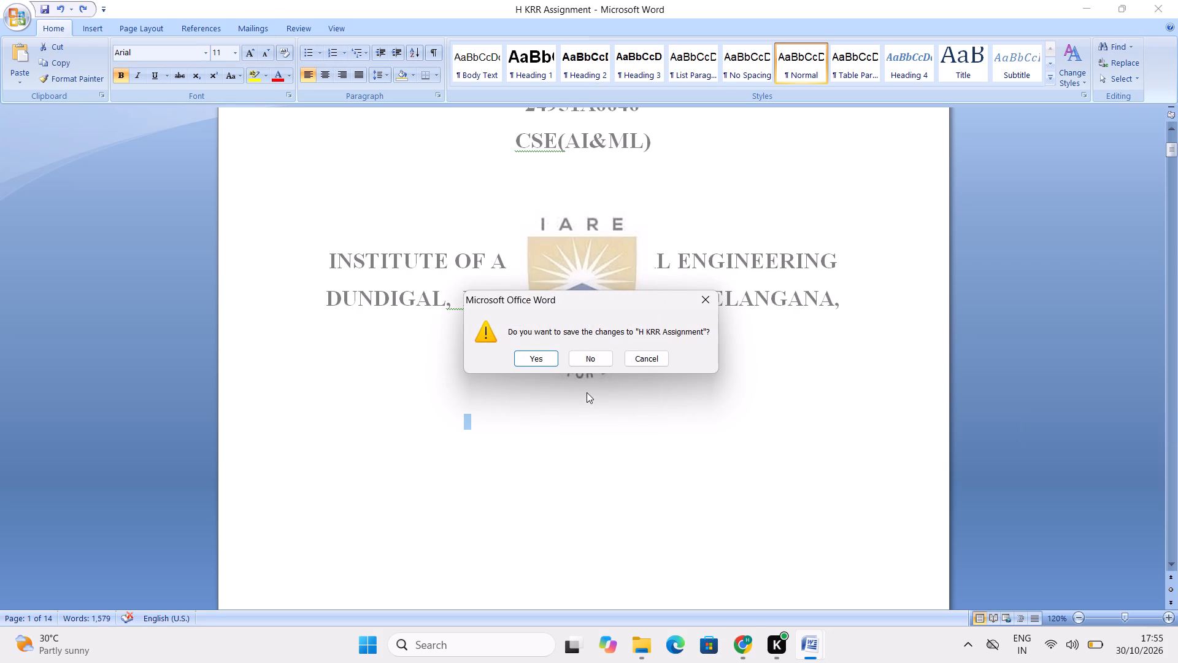
click(592, 359)
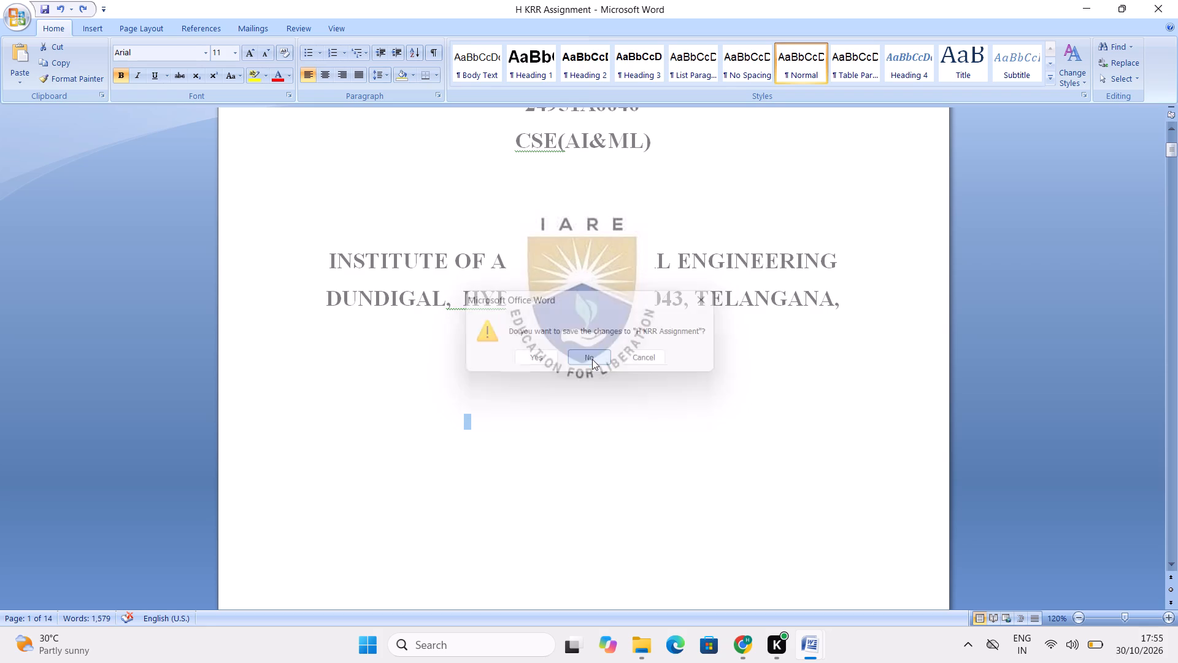
Reopen the H KRR Assignment Word document from Downloads and insert a blank page before its title.
scroll(885, 147, up, 2)
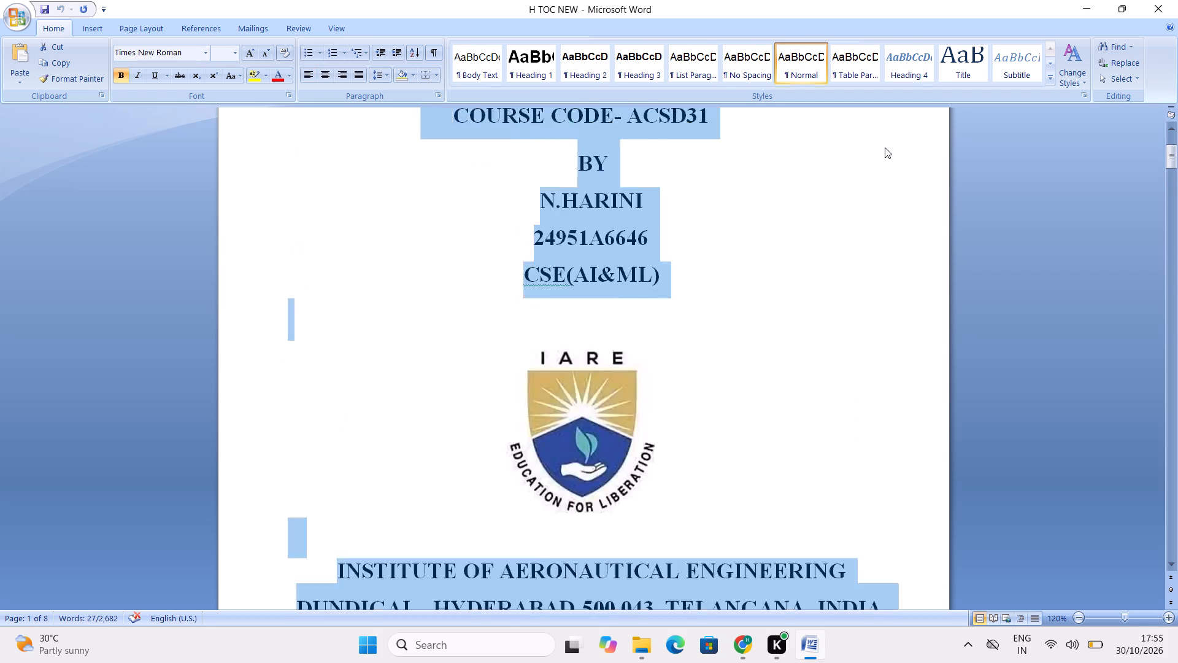
scroll(885, 147, up, 2)
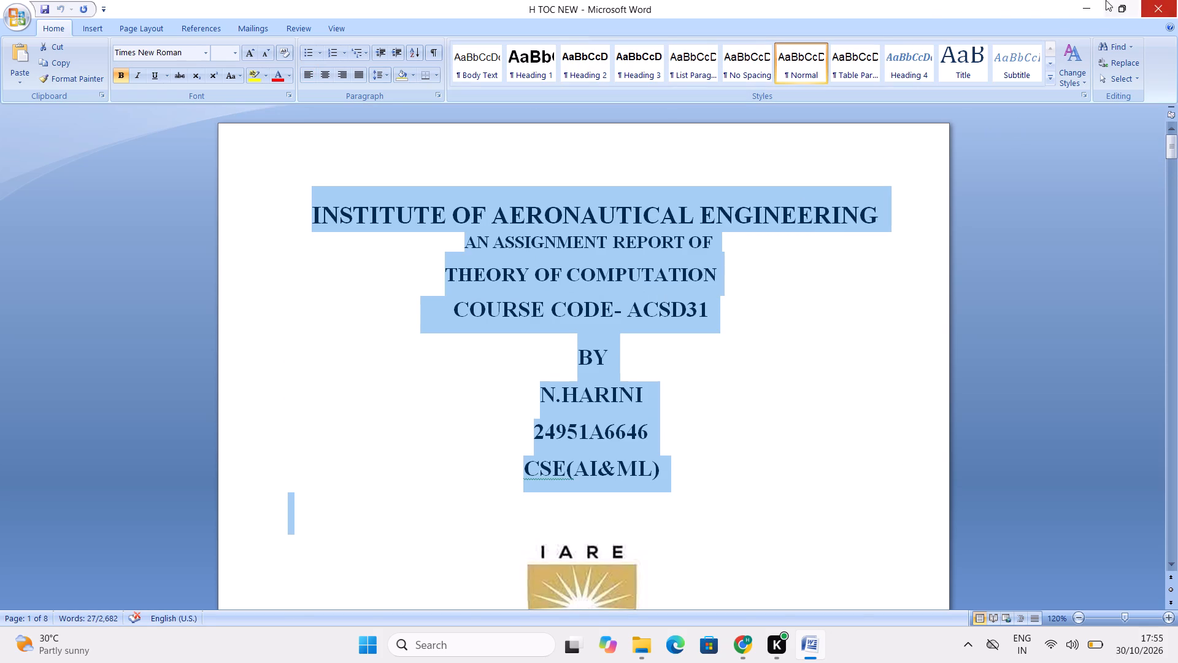
click(1081, 0)
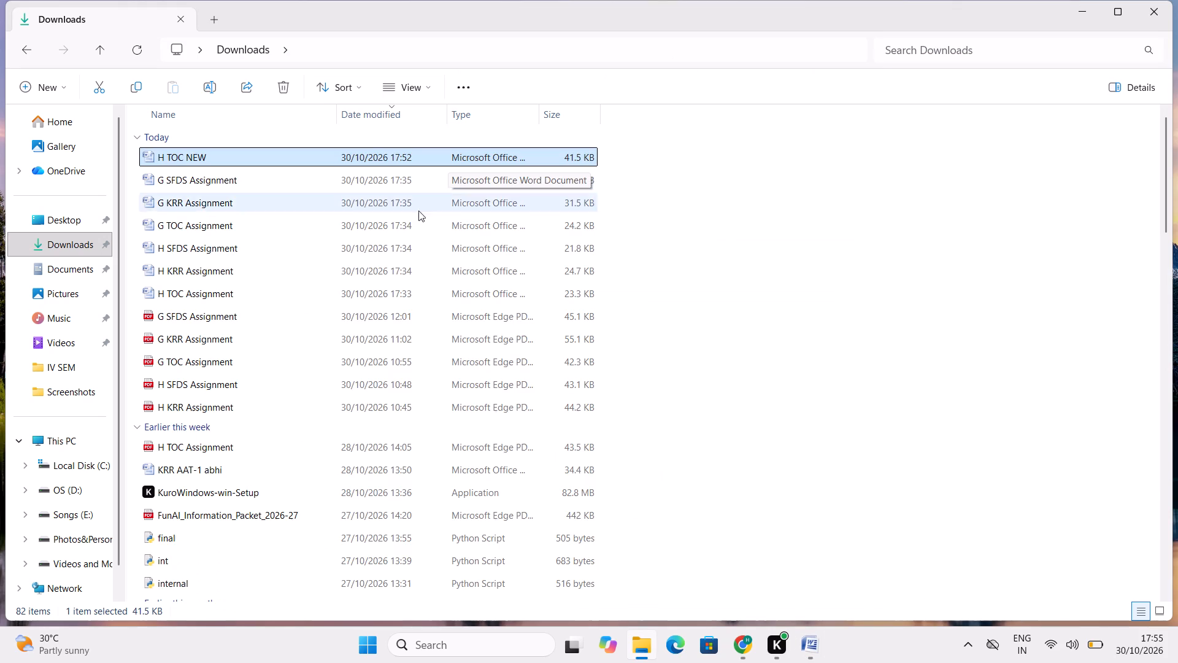
double_click(347, 271)
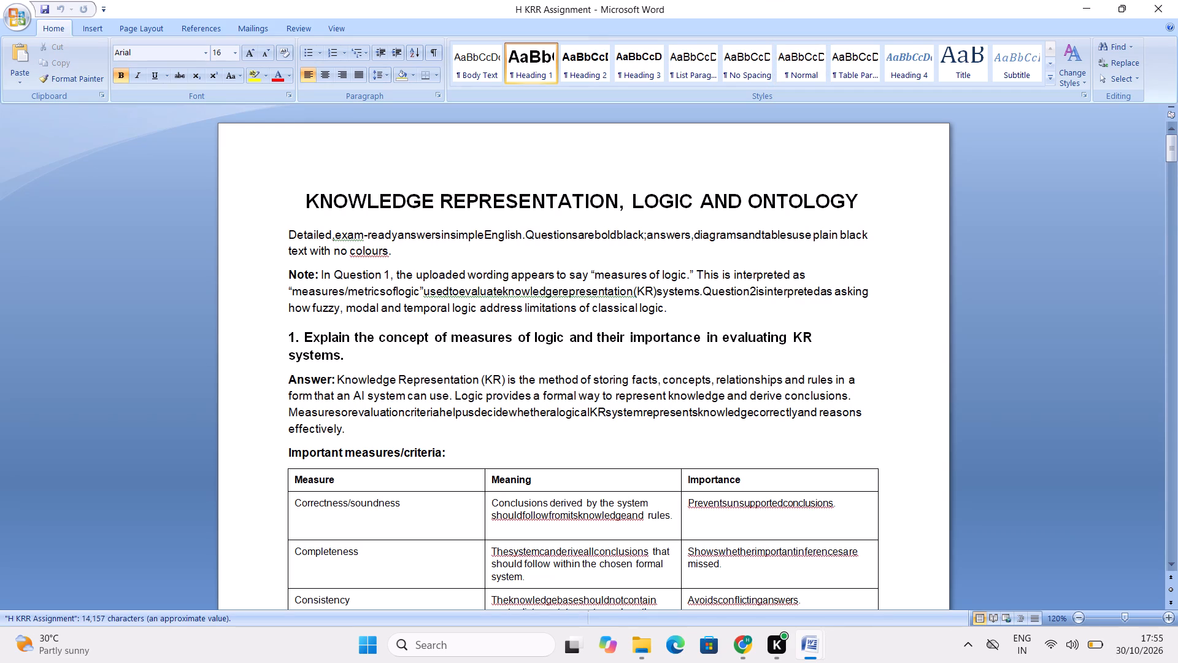
click(95, 19)
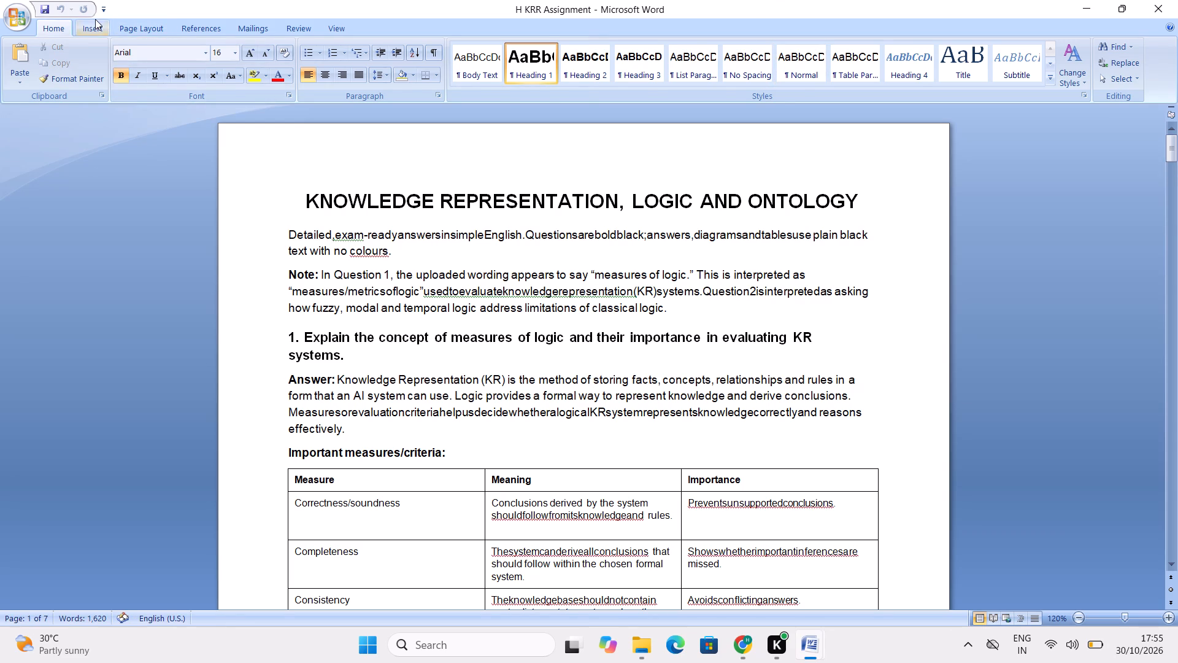
click(50, 56)
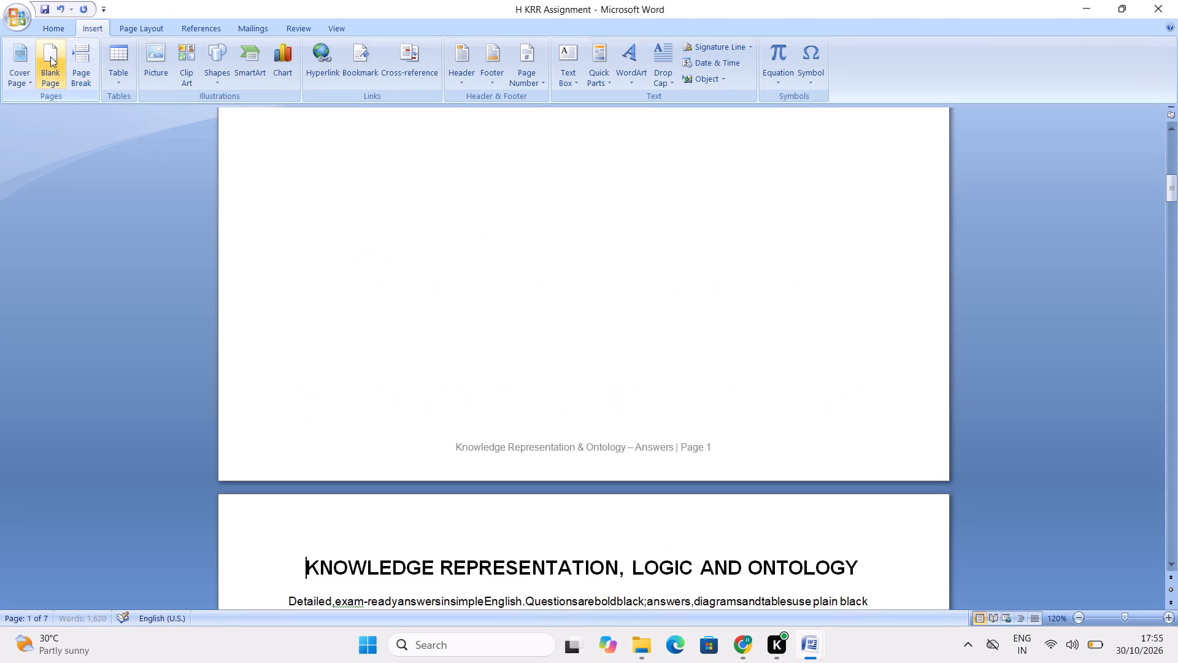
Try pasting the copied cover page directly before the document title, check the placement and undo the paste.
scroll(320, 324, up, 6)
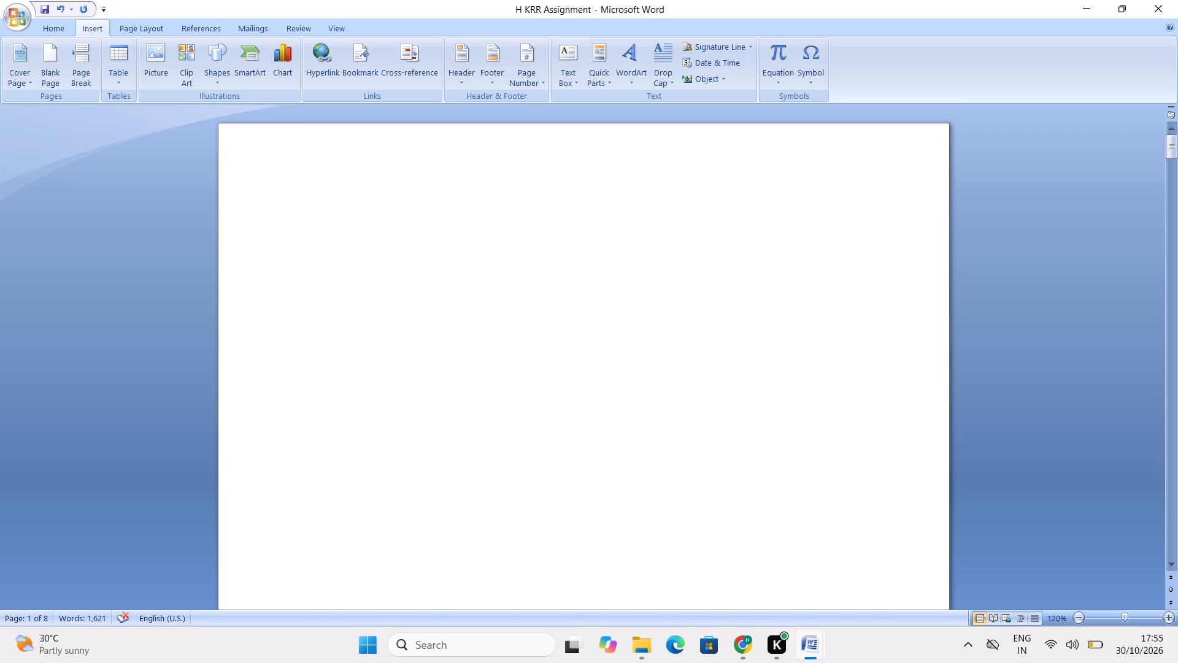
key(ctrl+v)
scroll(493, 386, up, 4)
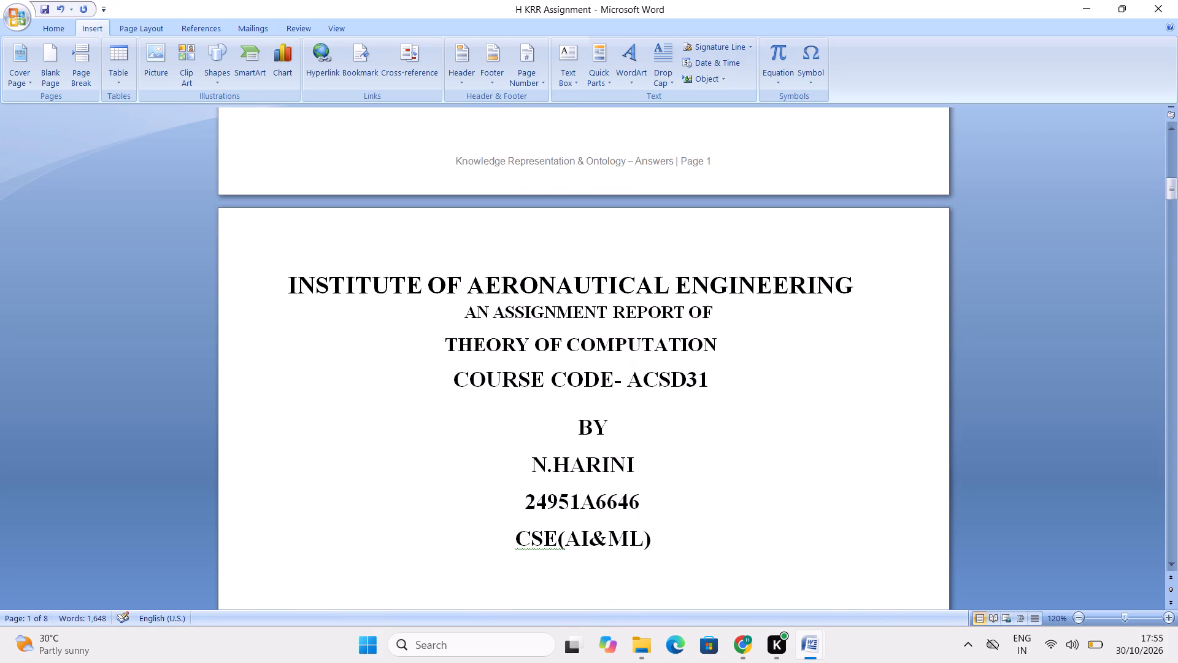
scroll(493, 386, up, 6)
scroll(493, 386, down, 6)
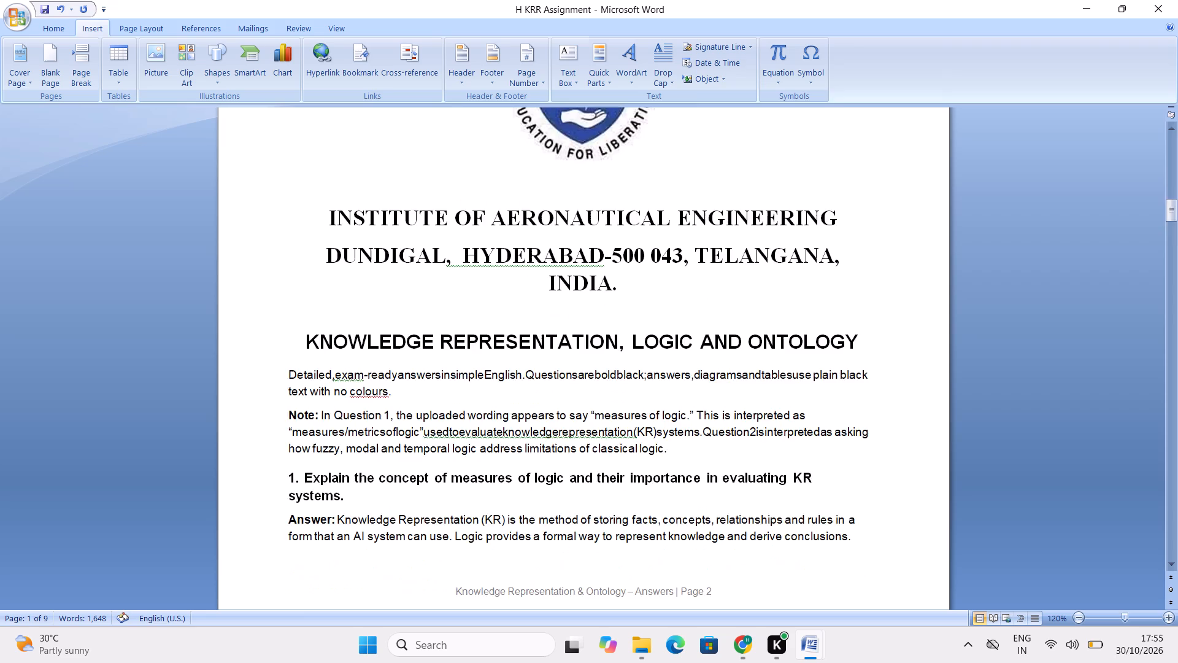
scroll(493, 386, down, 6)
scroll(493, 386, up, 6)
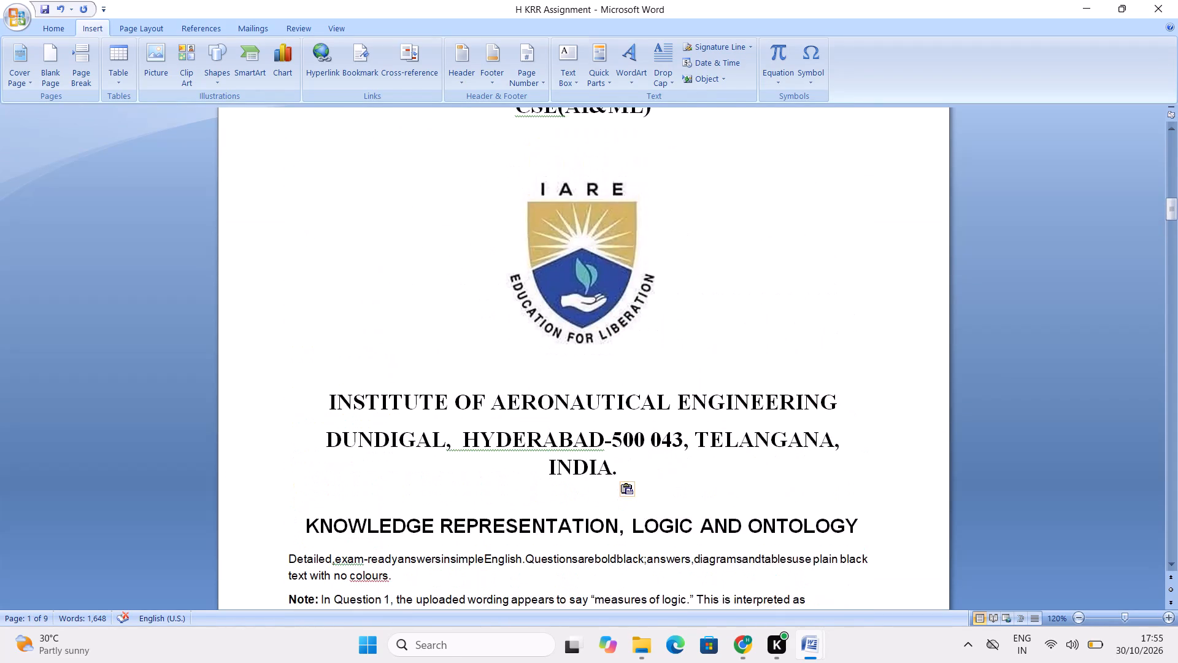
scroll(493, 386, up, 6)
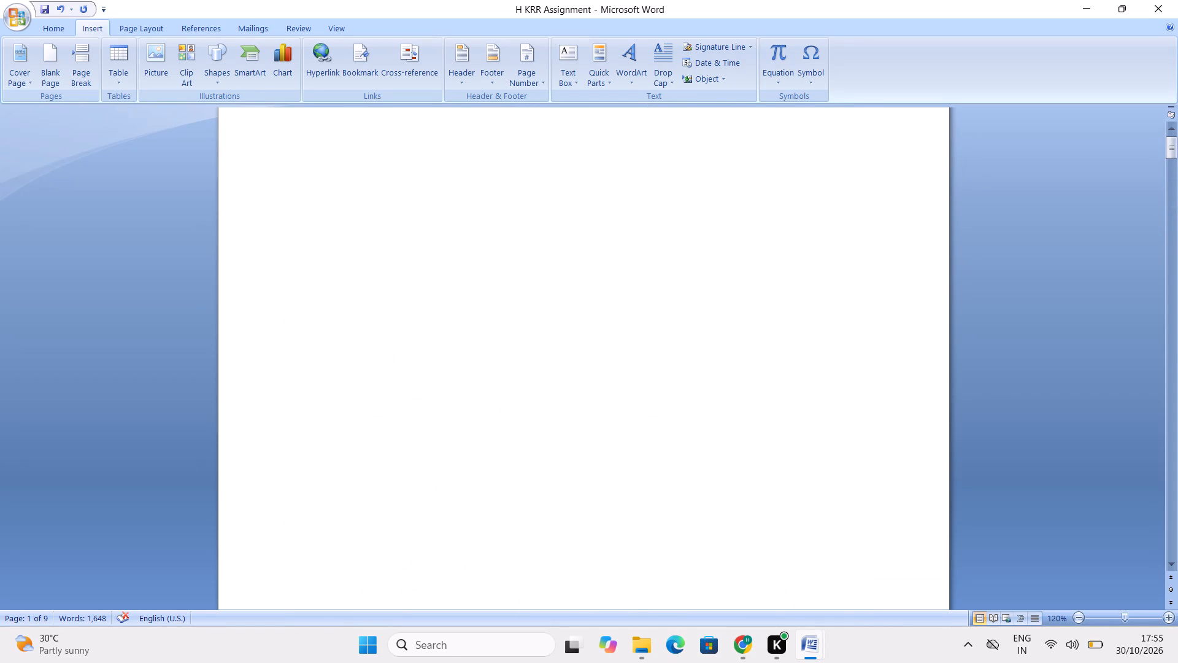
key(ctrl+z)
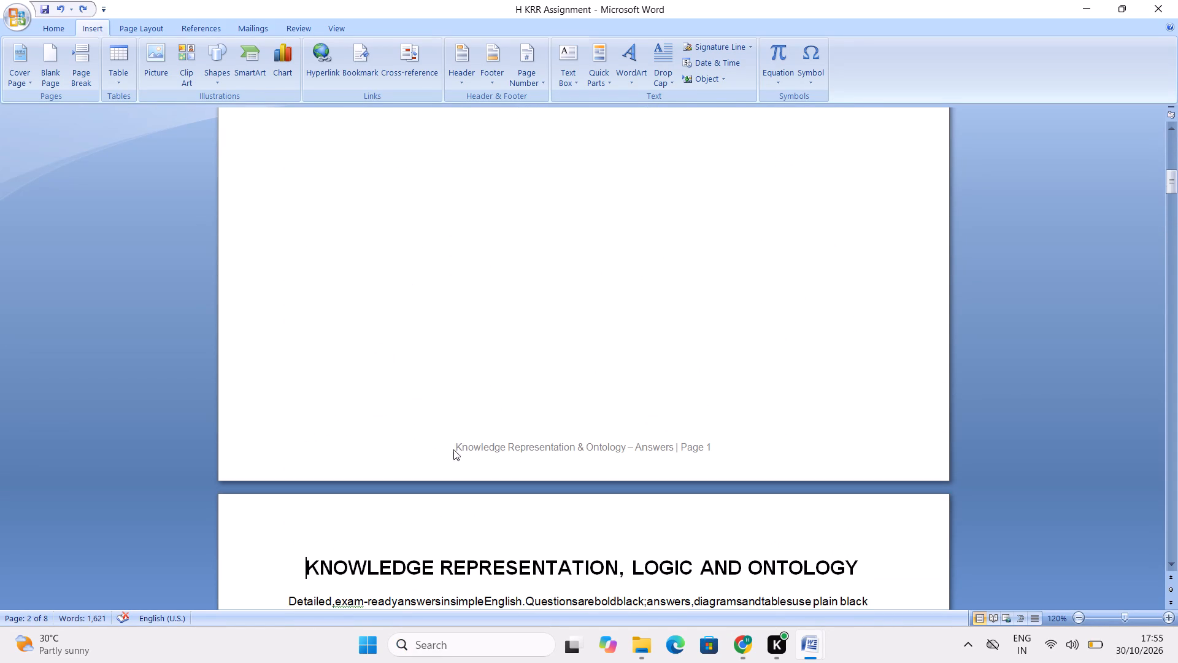
Place the insertion point on the blank first page, paste the copied cover page and check its placement.
scroll(479, 405, up, 8)
click(460, 316)
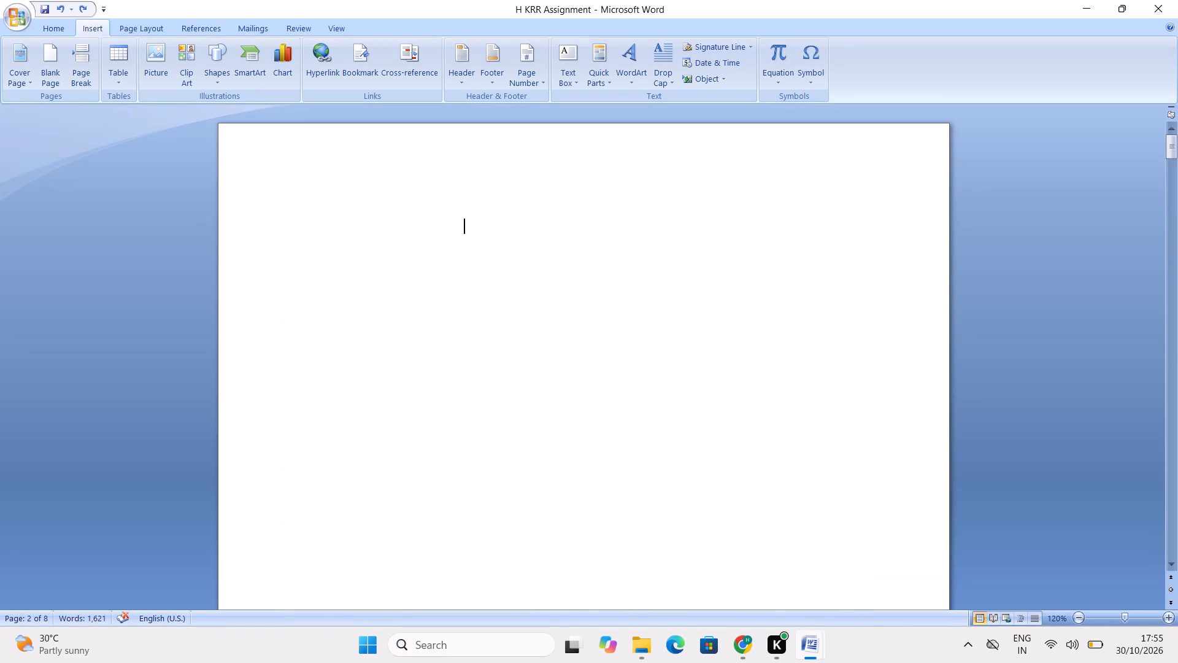
key(ctrl+v)
scroll(460, 316, up, 5)
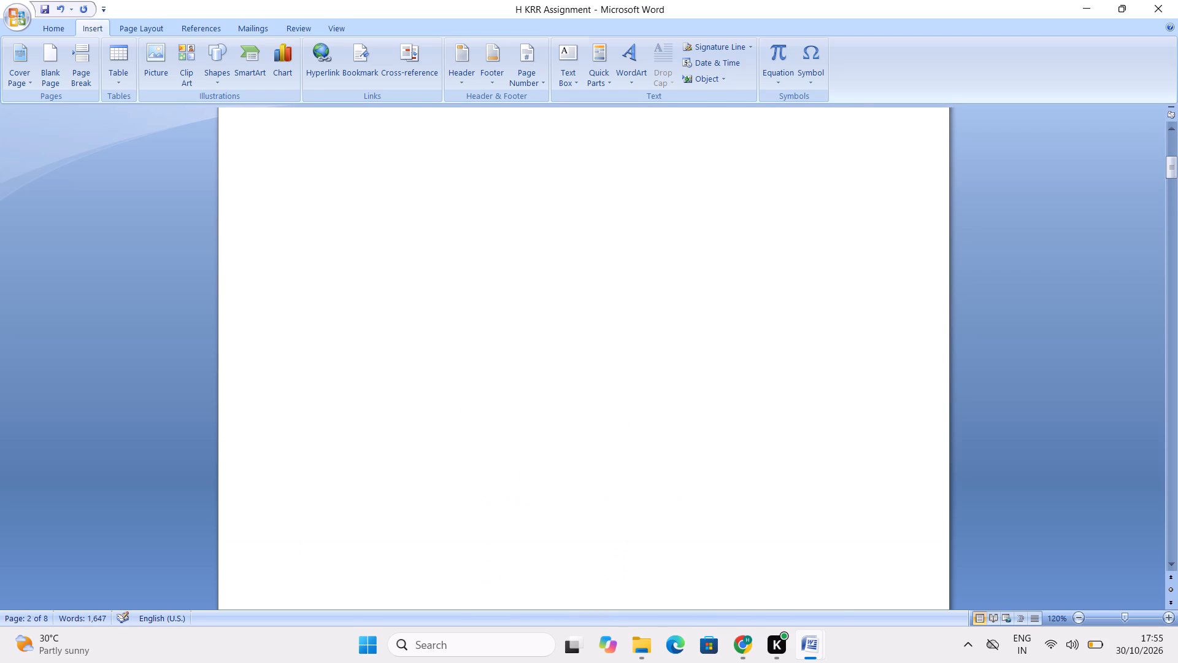
scroll(460, 316, up, 4)
click(460, 316)
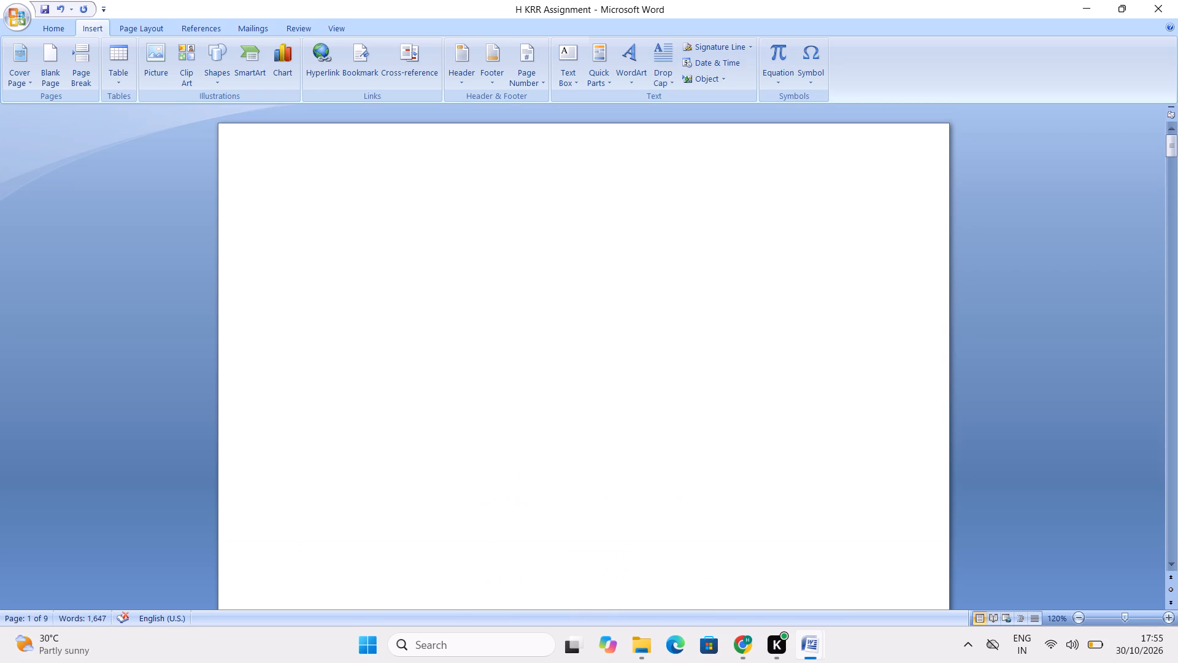
scroll(347, 599, down, 3)
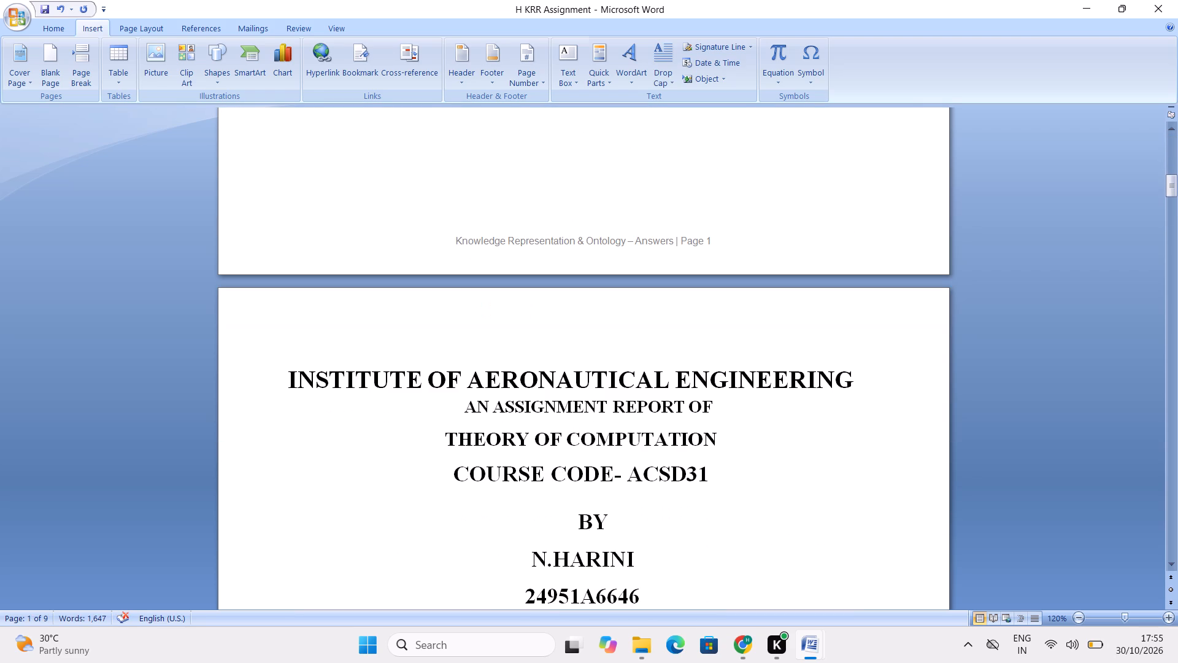
Remove the blank space before the pasted institute heading so the cover page starts on page 1.
click(290, 382)
key(BackSpace)
key(BackSpace)
key(BackSpace)
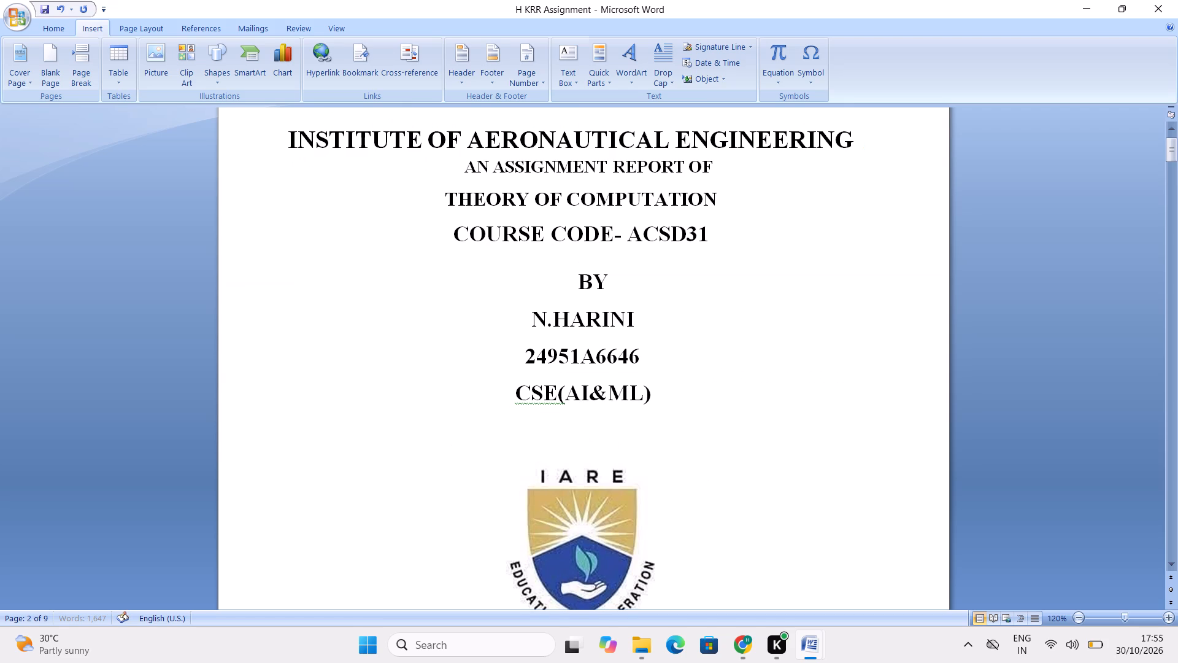
scroll(290, 382, up, 5)
scroll(290, 382, down, 4)
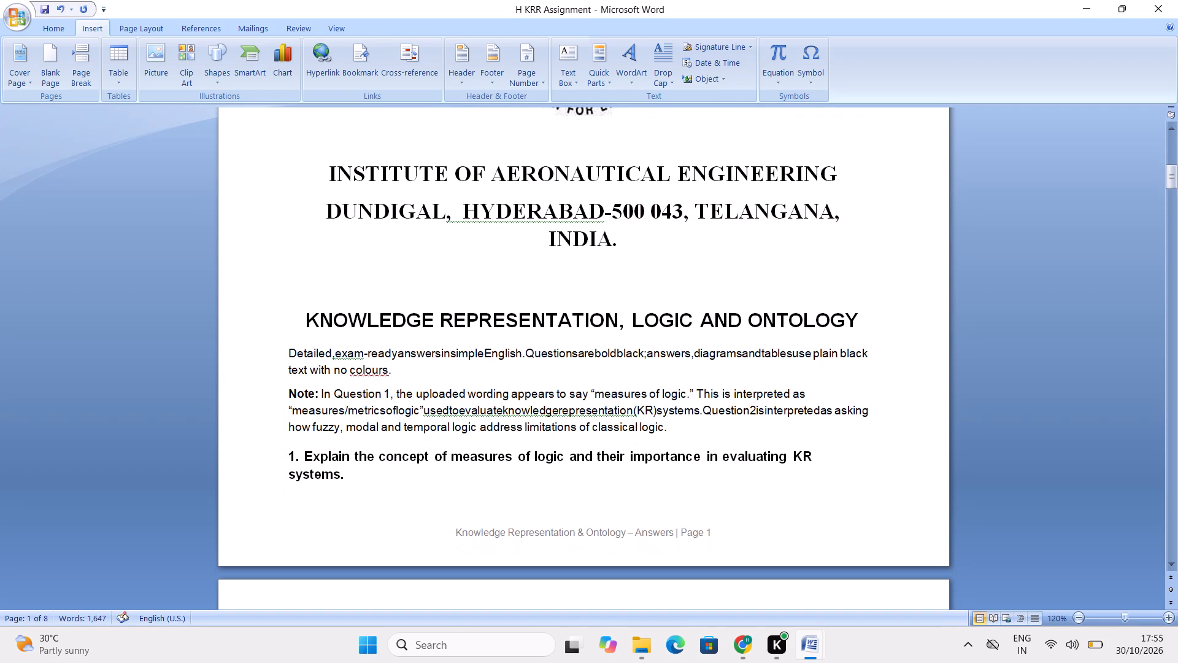
Add seven blank lines below the cover page's address to push the Knowledge Representation, Logic and Ontology title onto page 2.
click(552, 274)
key(Return)
key(Return)
key(Return)
key(Return)
key(Return)
key(Return)
key(Return)
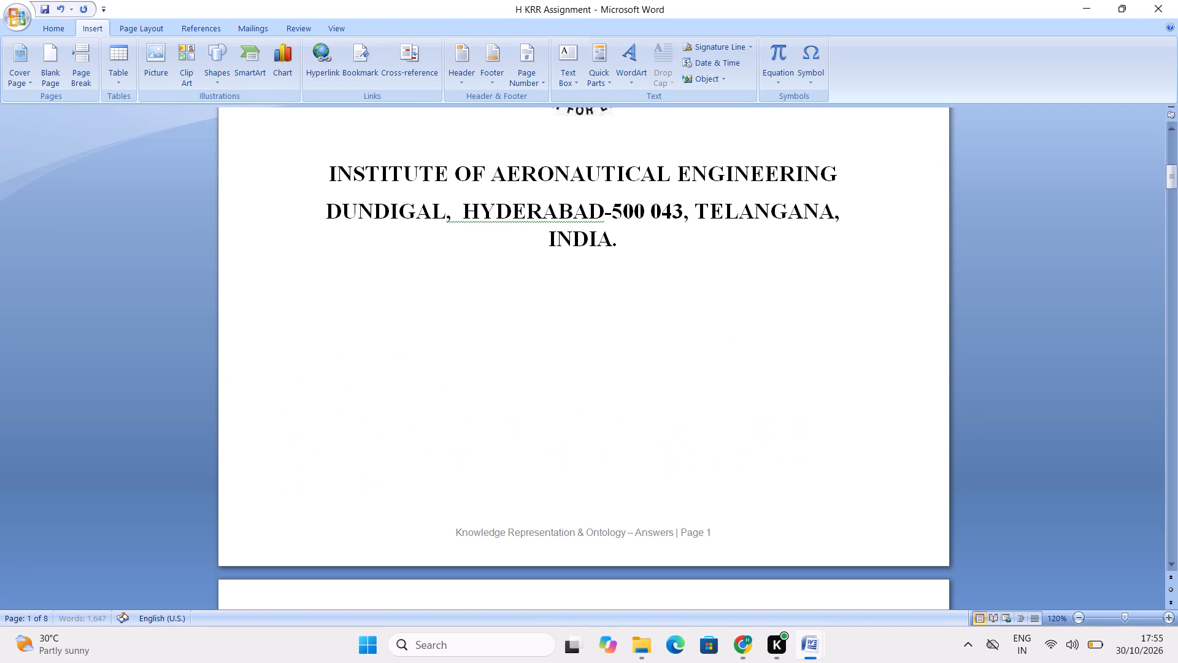
Delete the Knowledge Representation, Logic and Ontology title, the introductory sentence and the Note paragraph above Question 1.
scroll(552, 274, down, 1)
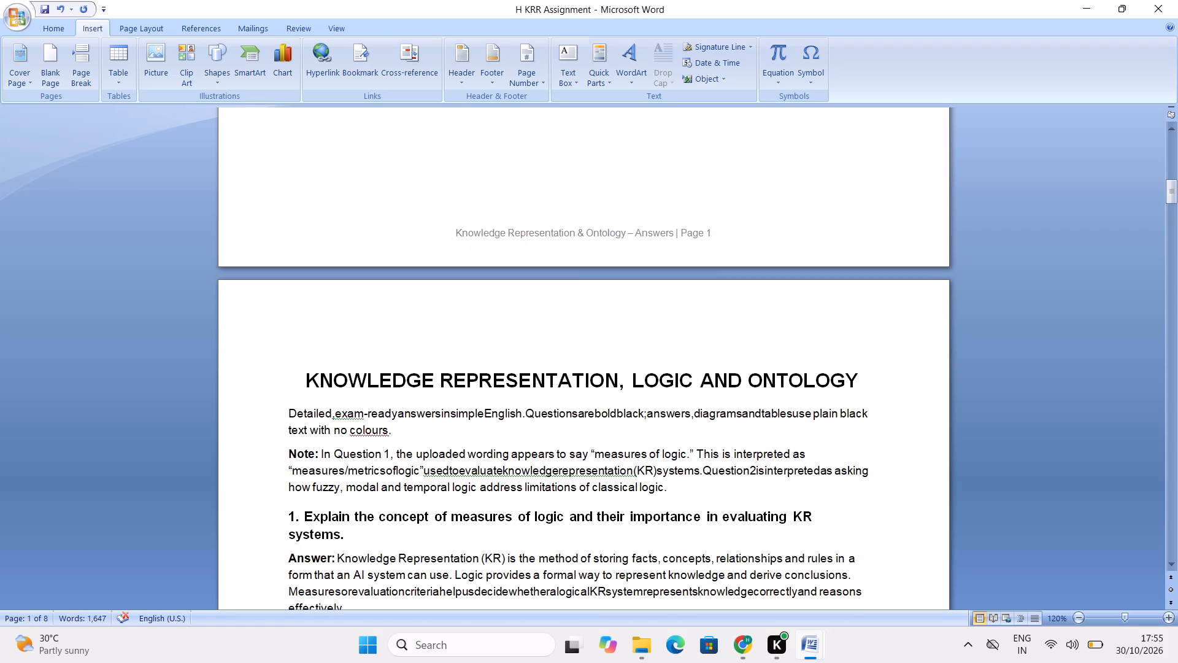
drag(667, 486, 248, 368)
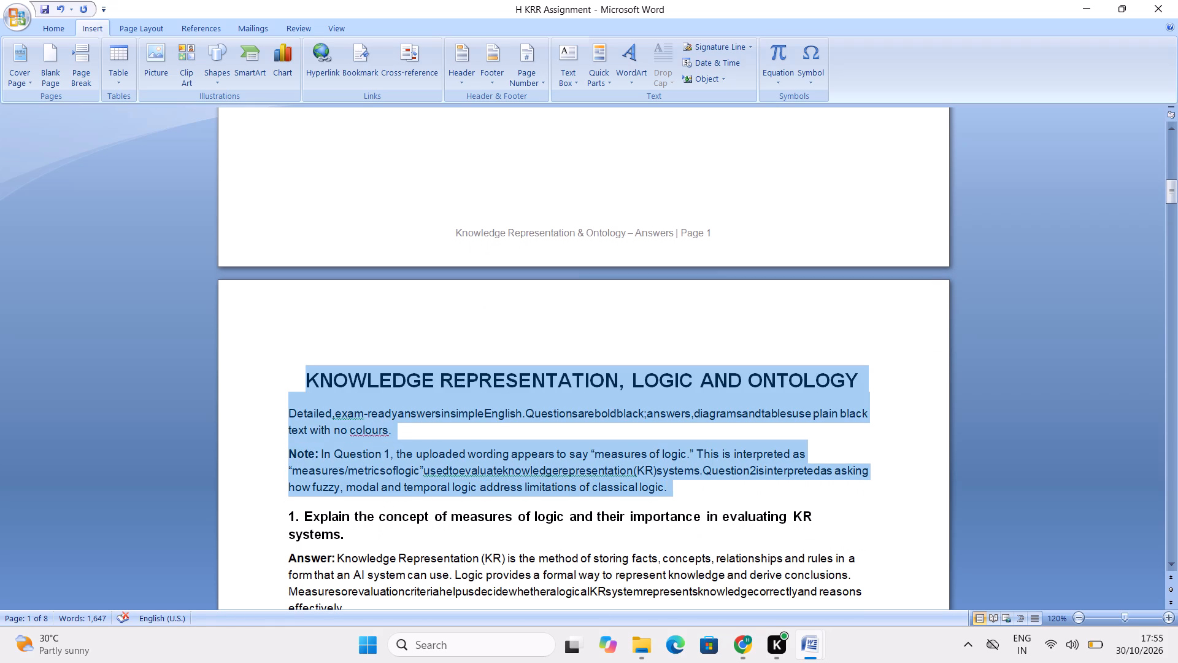
key(BackSpace)
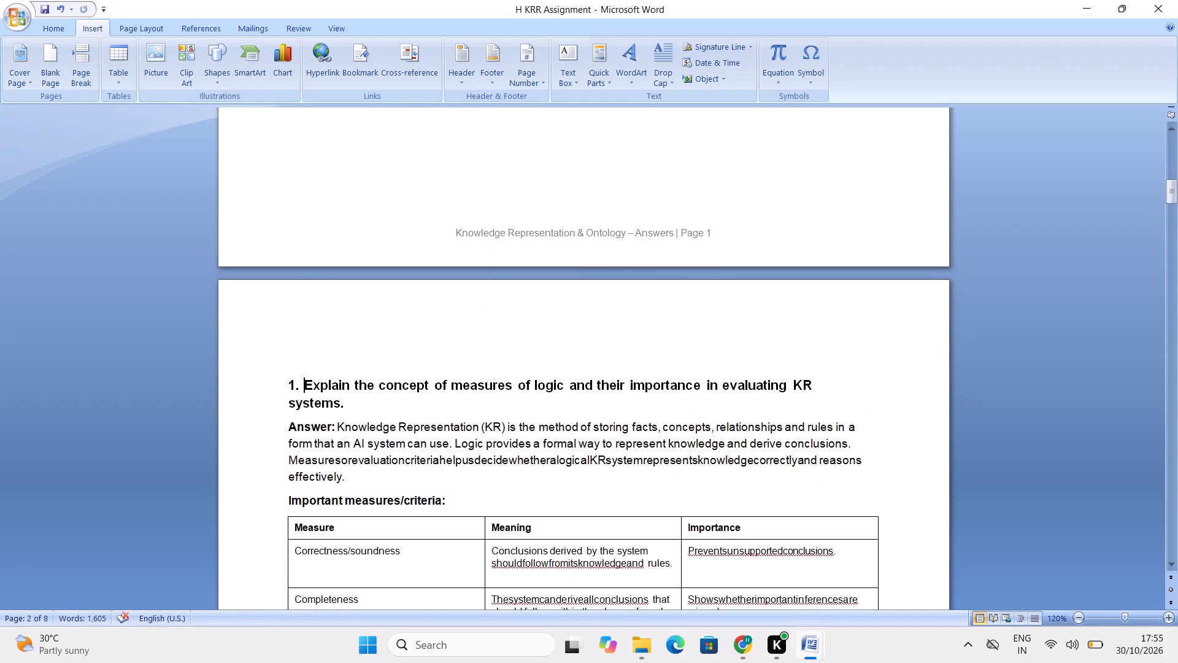
Shift the institute heading at the top of the cover page by one space, and check the layout through to Question 1.
scroll(248, 368, up, 3)
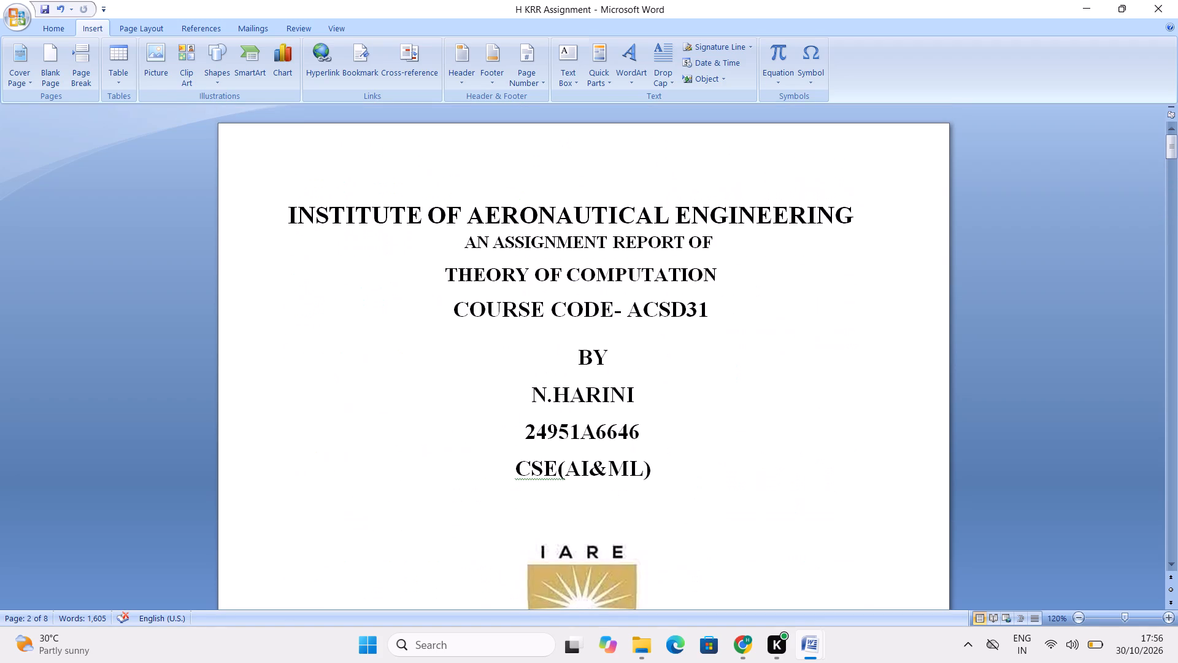
scroll(248, 368, up, 1)
click(285, 207)
key(space)
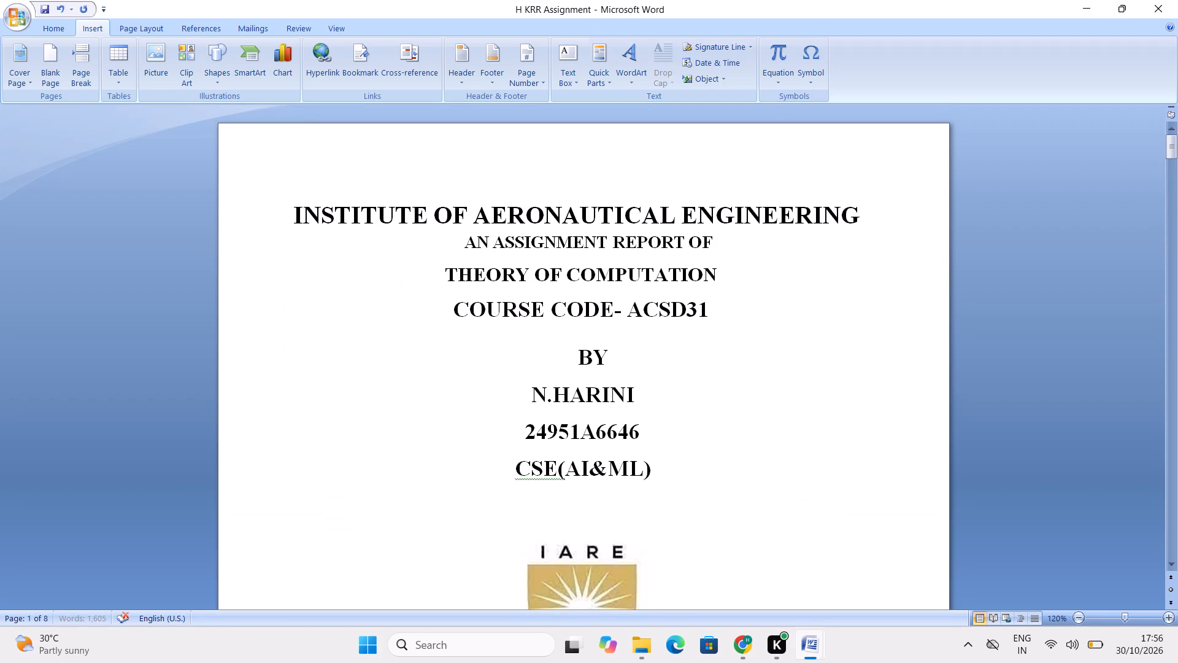
key(space)
key(BackSpace)
scroll(285, 207, down, 5)
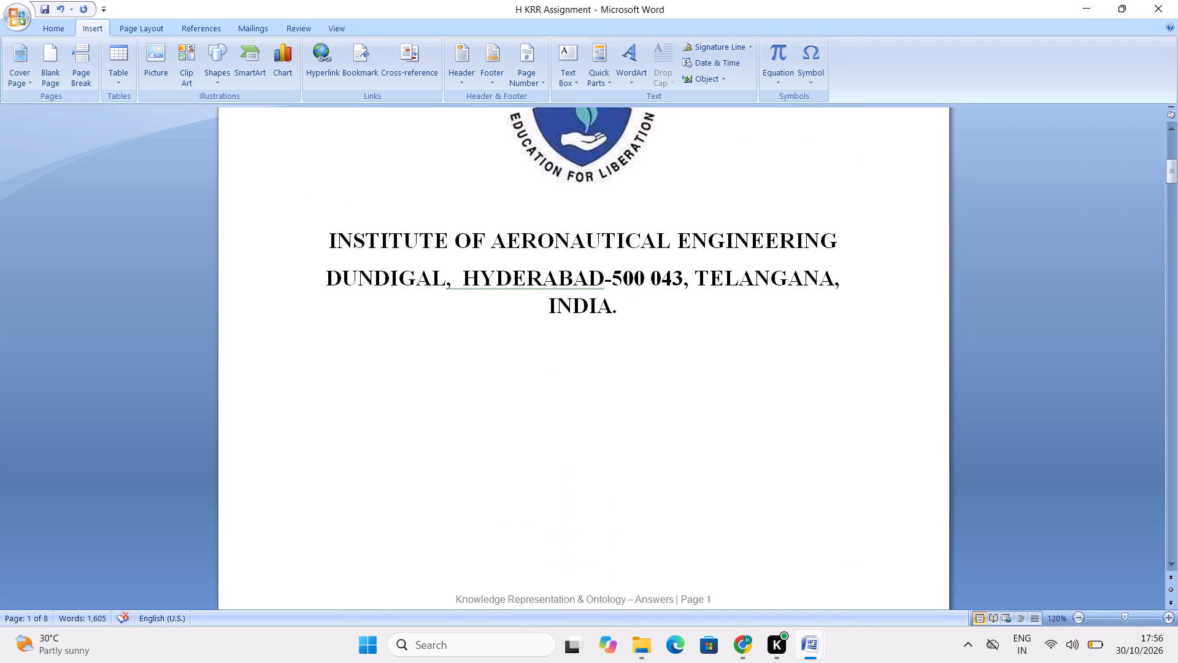
scroll(285, 207, down, 1)
scroll(285, 207, up, 1)
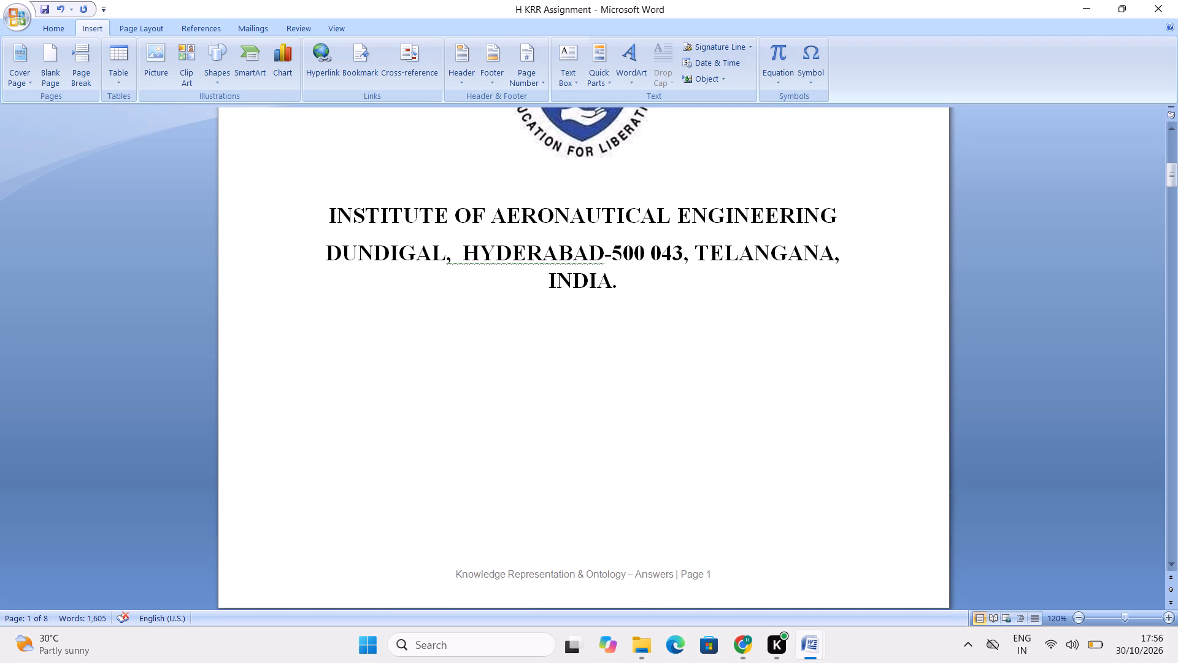
scroll(439, 327, down, 3)
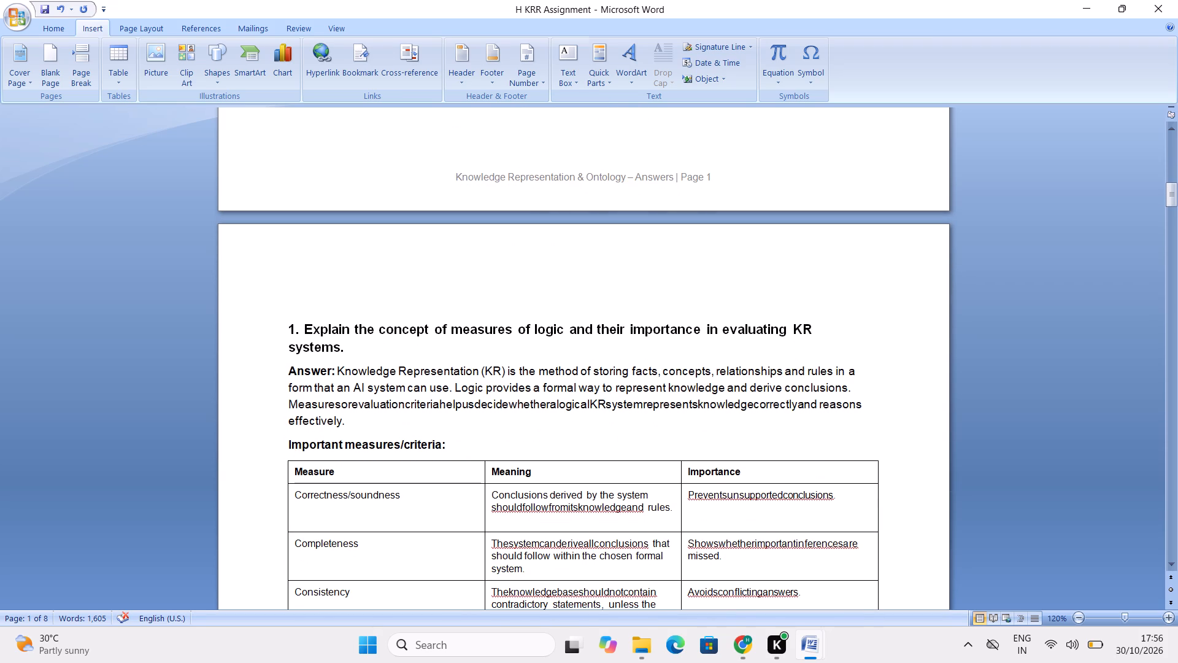
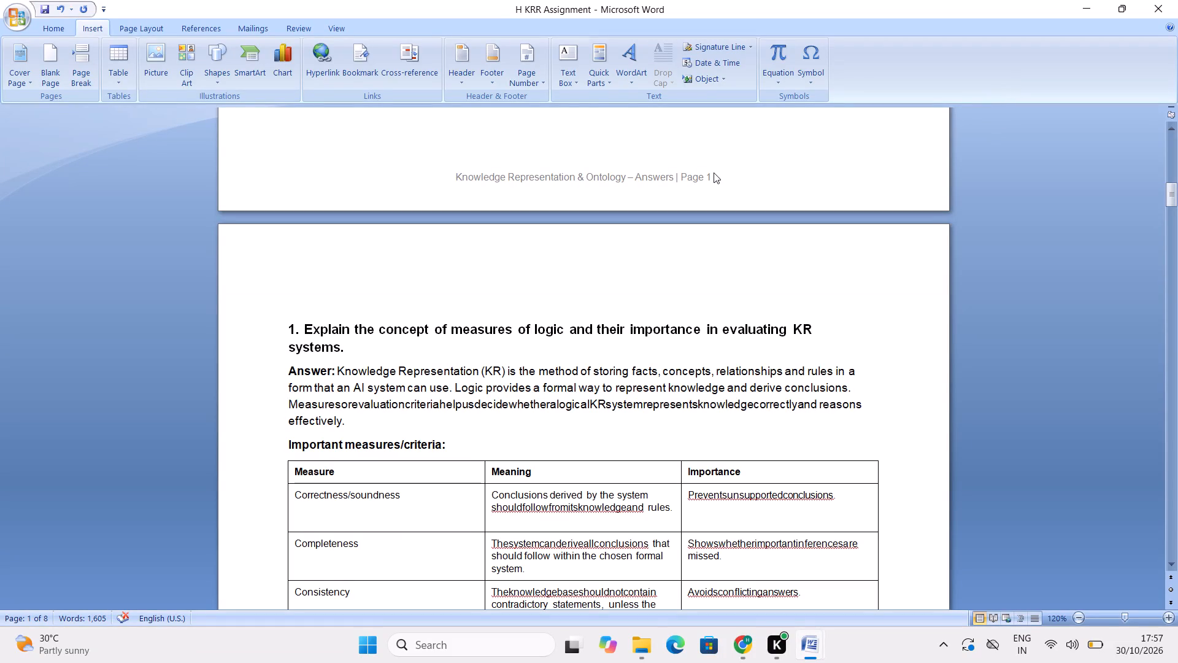
Delete the "Knowledge Representation & Ontology – Answers | Page" text and its page number from the Section 1 footer.
drag(714, 173, 555, 174)
double_click(555, 174)
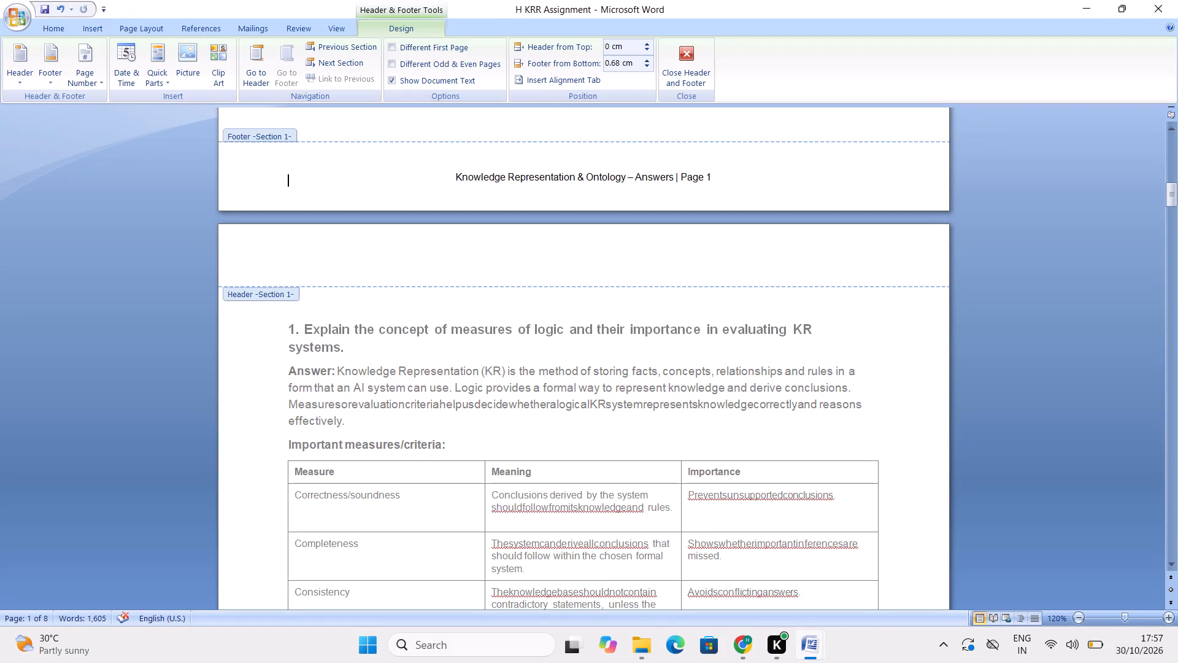
click(572, 174)
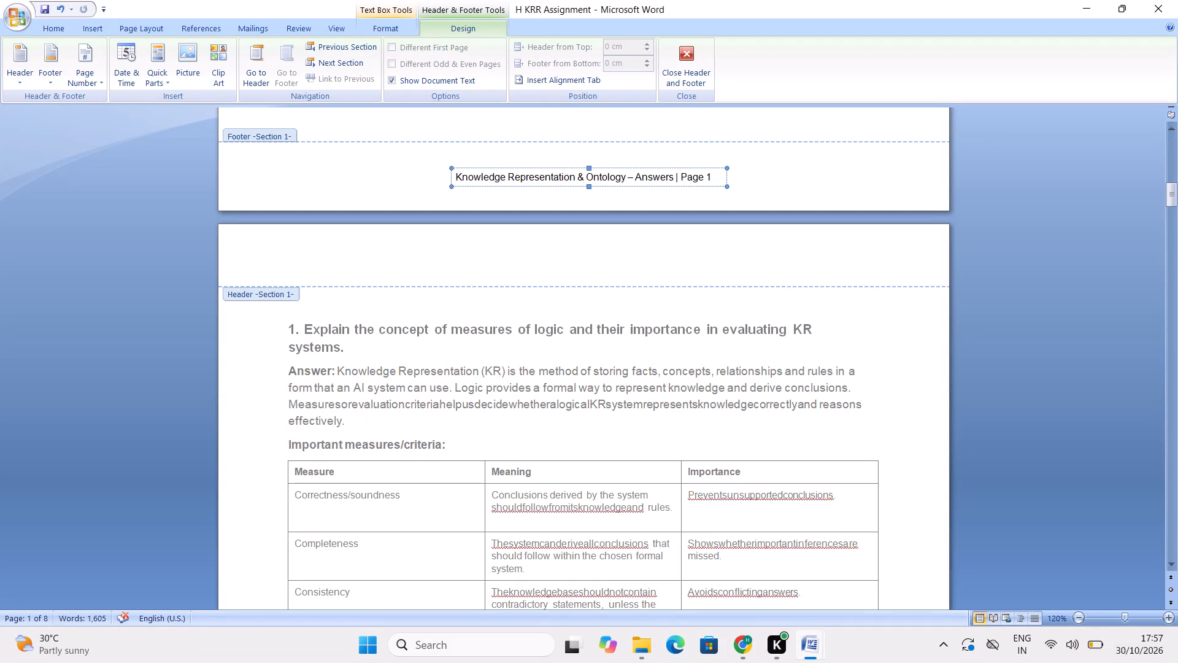
drag(712, 178, 450, 201)
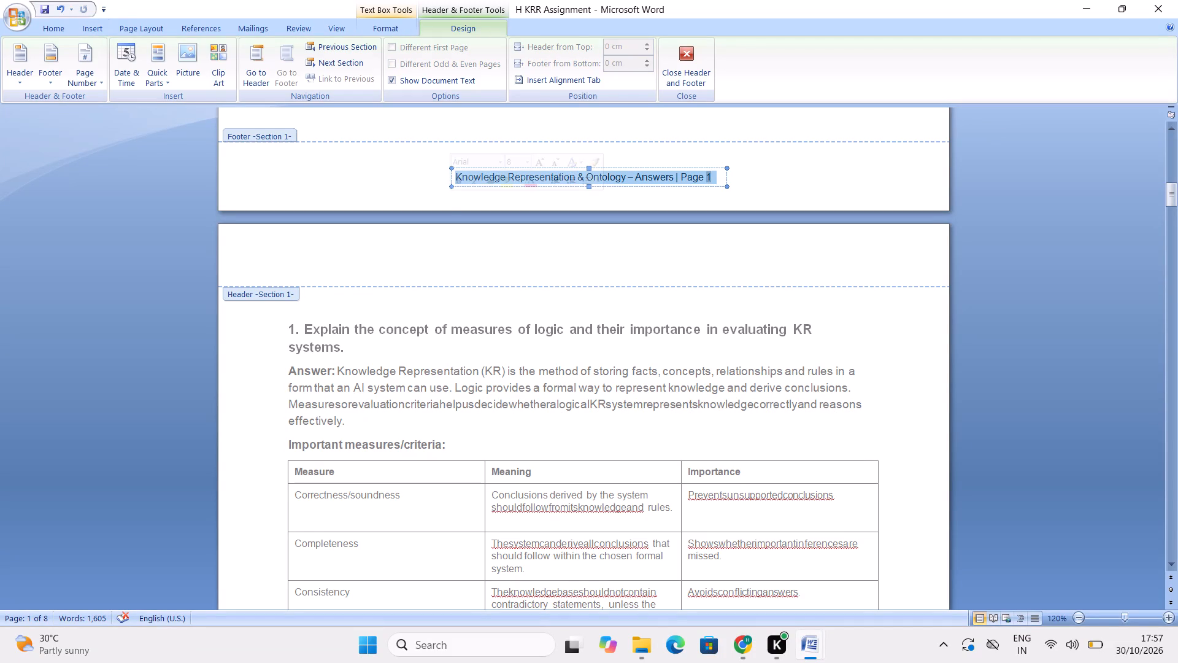
key(BackSpace)
key(BackSpace)
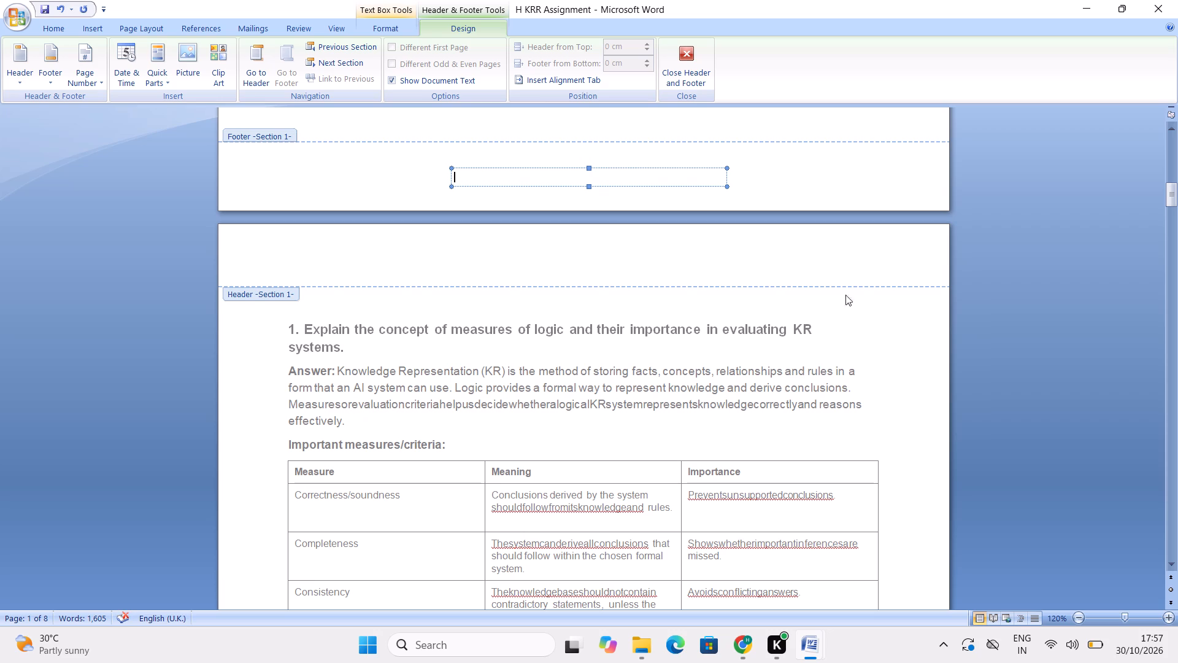
double_click(1031, 363)
double_click(1031, 363)
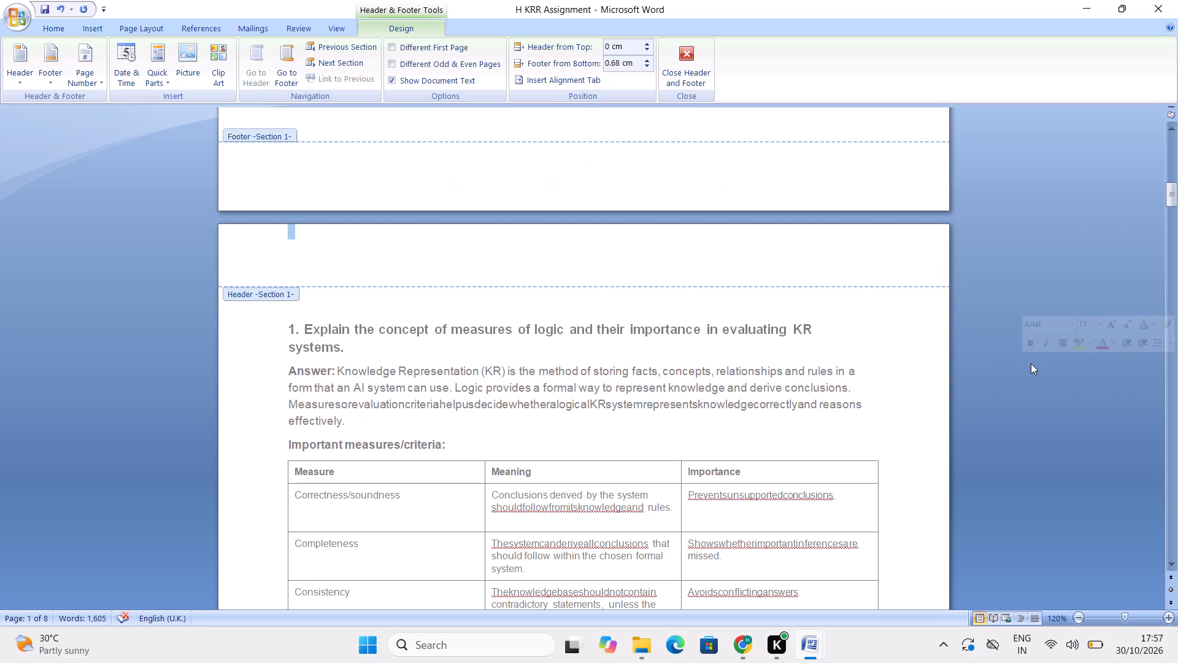
click(1031, 363)
click(991, 239)
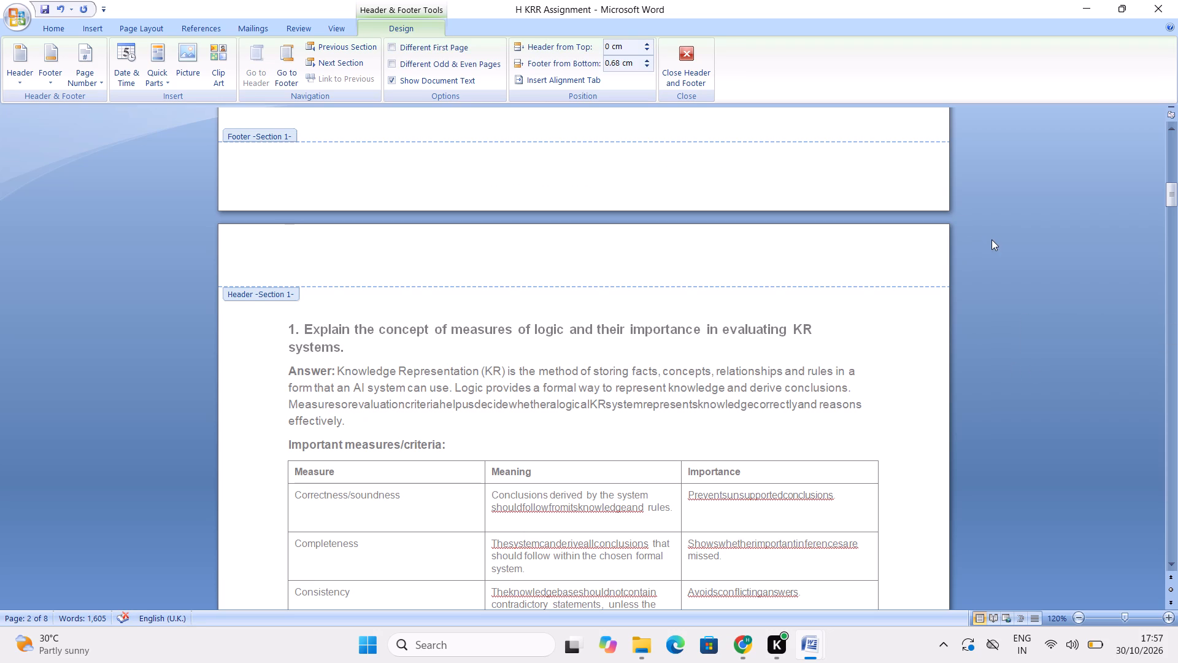
click(0, 165)
Review the footers and layout from the cover page through Question 3, and return to editing the body text.
scroll(550, 408, down, 2)
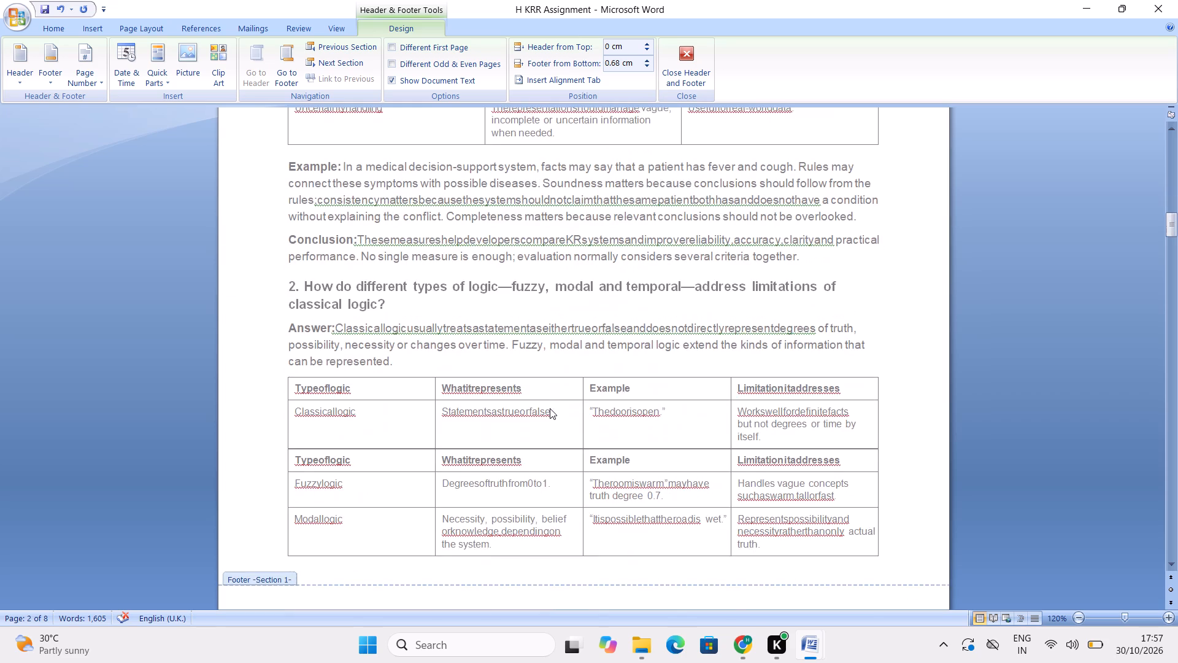
scroll(550, 408, down, 3)
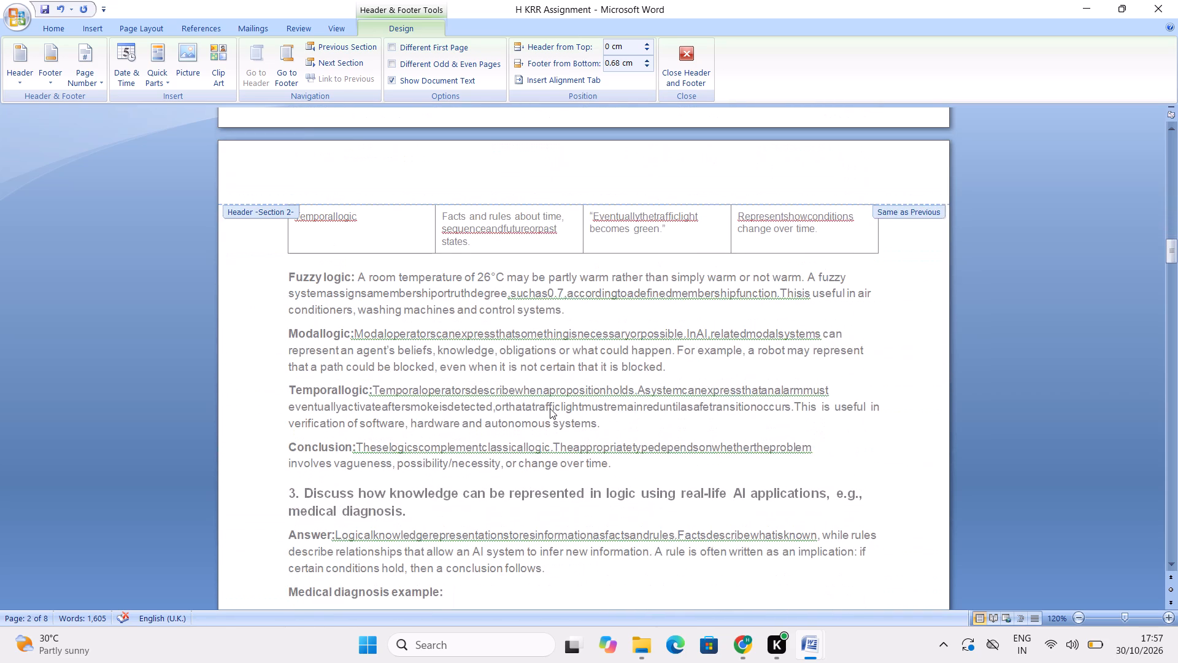
scroll(550, 408, up, 5)
scroll(550, 408, down, 1)
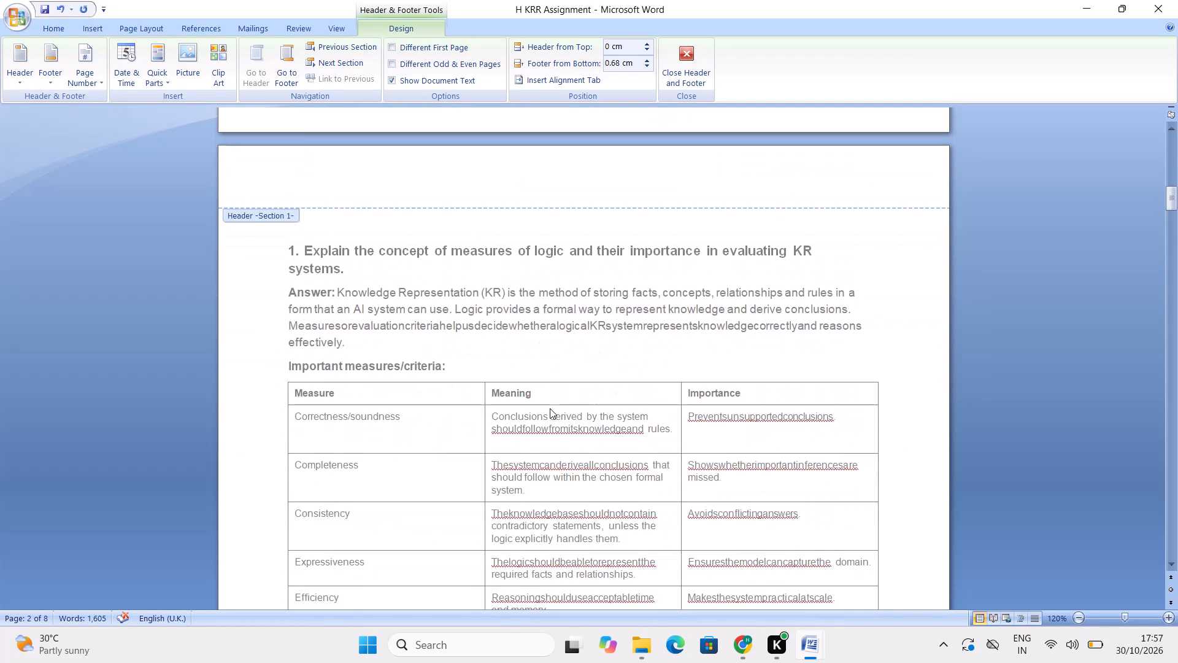
scroll(550, 408, down, 2)
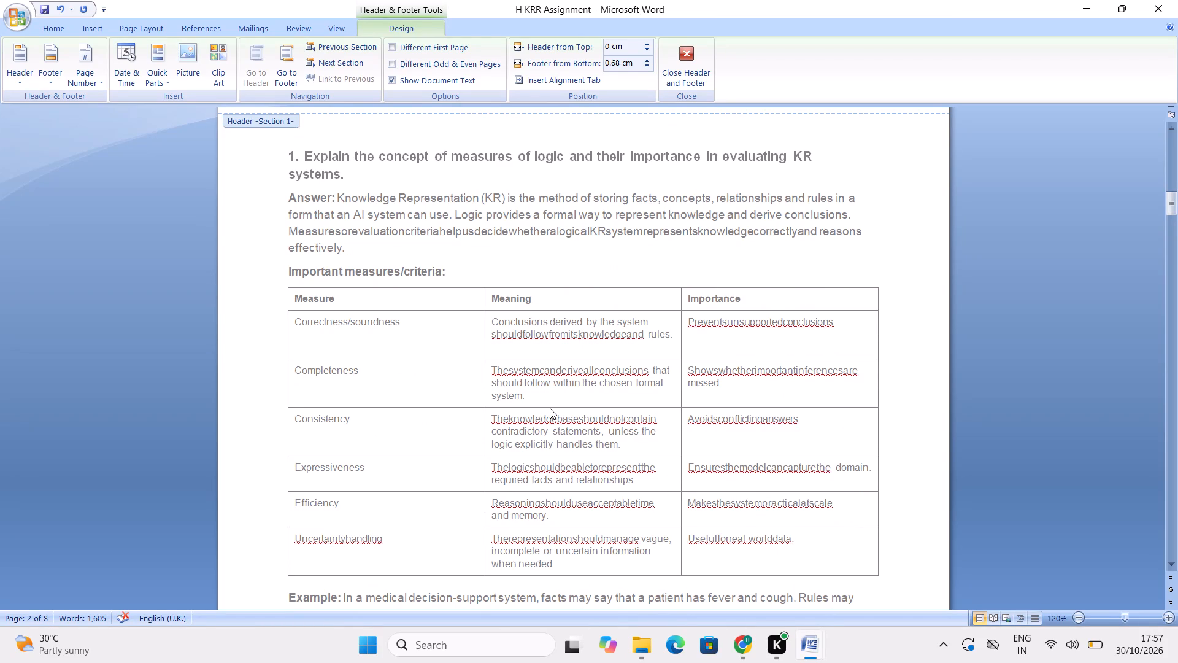
scroll(550, 408, up, 5)
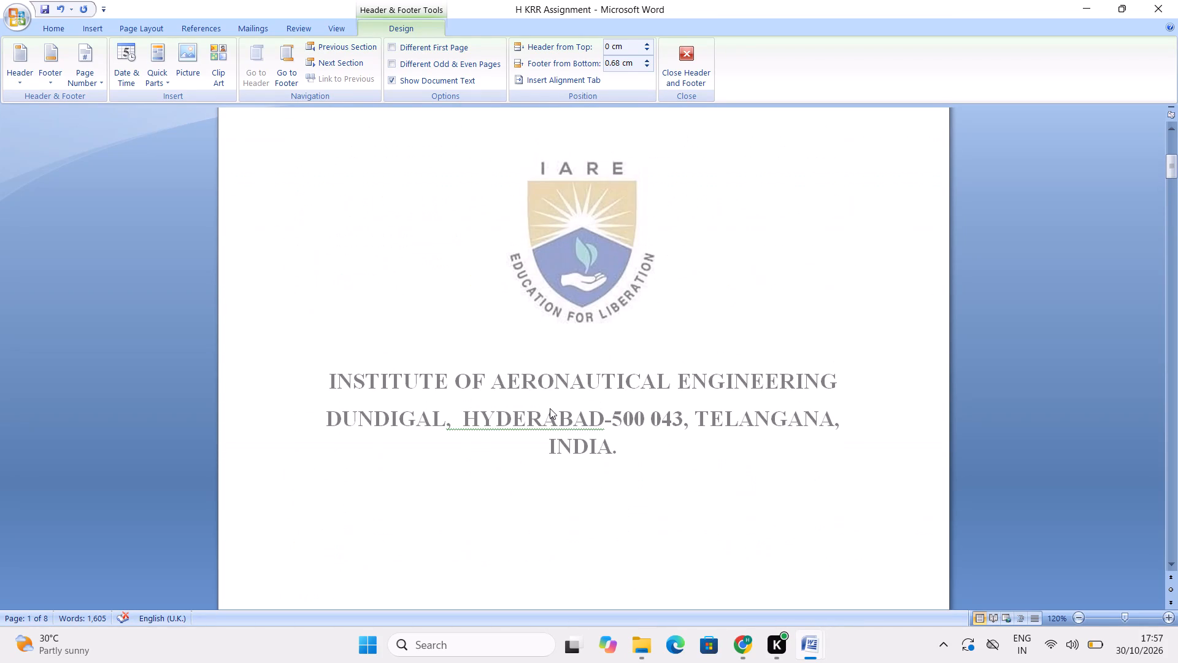
scroll(550, 408, down, 1)
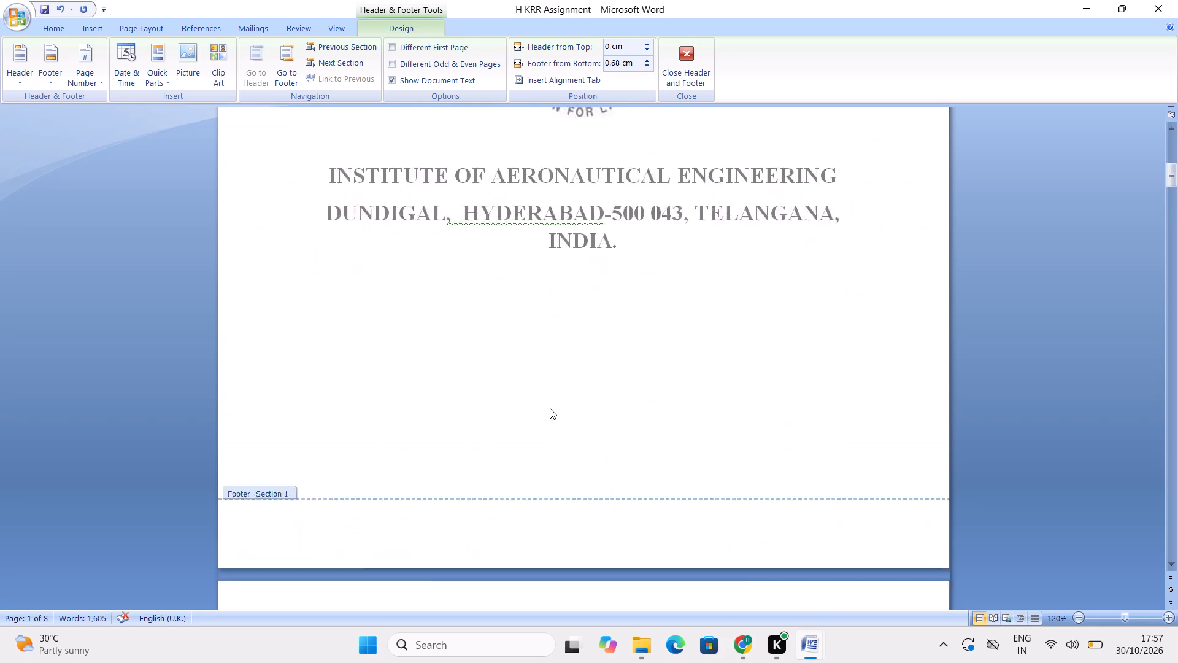
scroll(550, 408, down, 2)
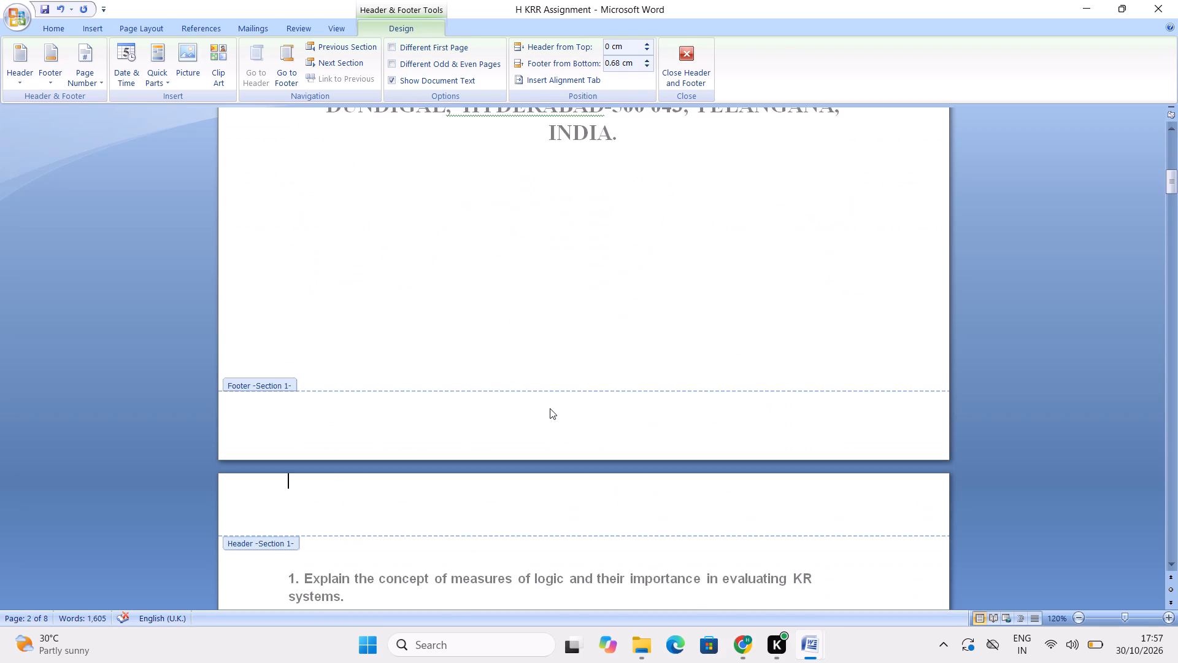
scroll(550, 408, down, 1)
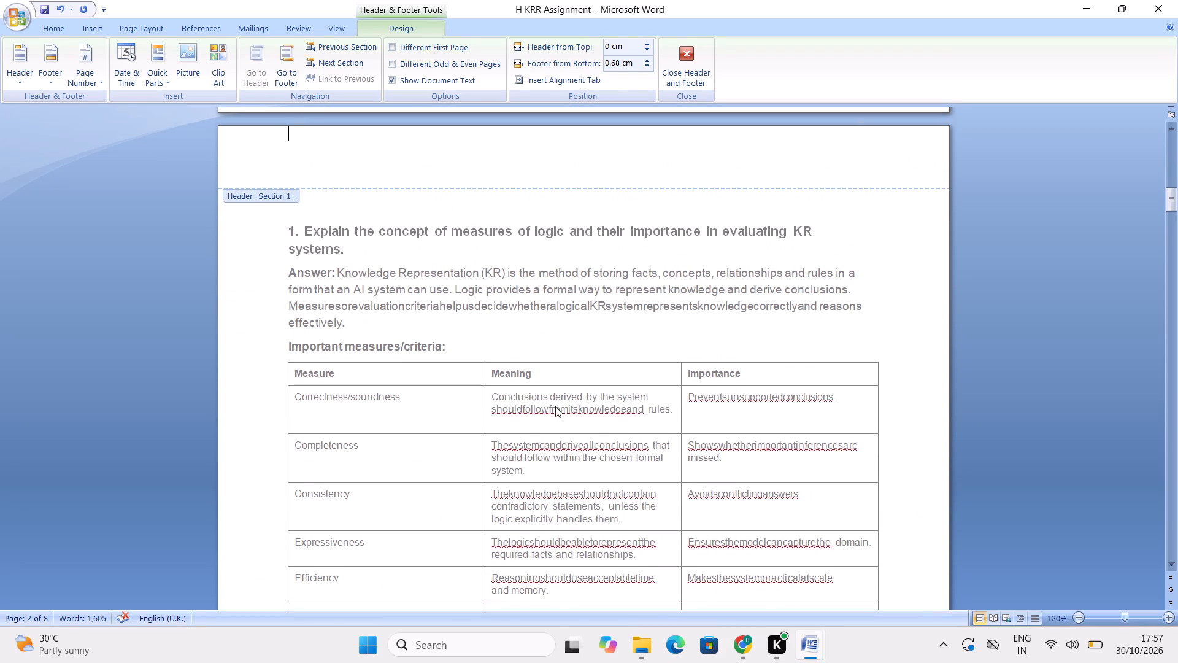
click(555, 406)
double_click(555, 406)
click(764, 405)
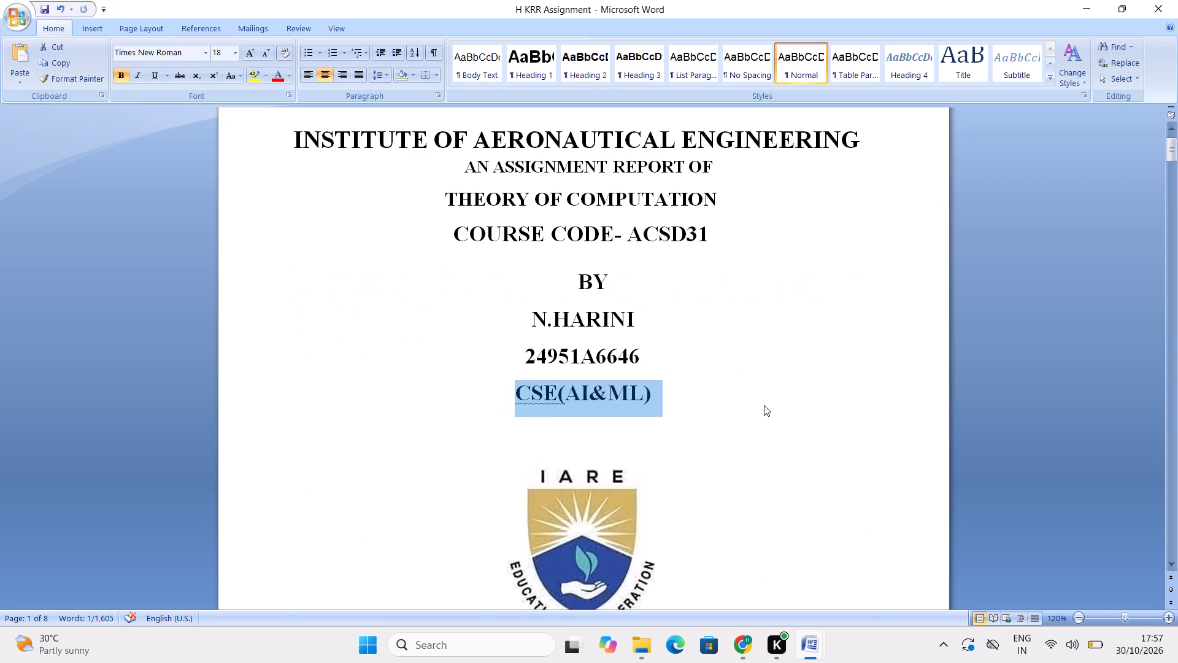
Separate the run-together words in the Correctness/soundness row's Meaning cell to read "should follow from its knowledge and rules.".
scroll(764, 405, down, 4)
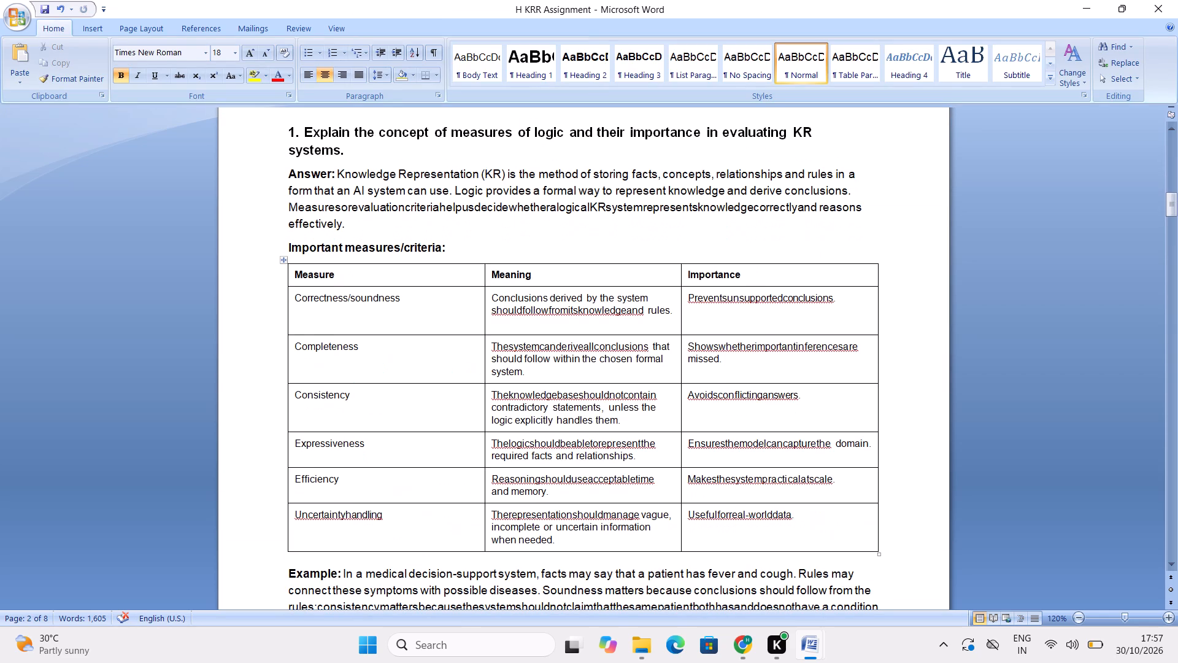
click(522, 308)
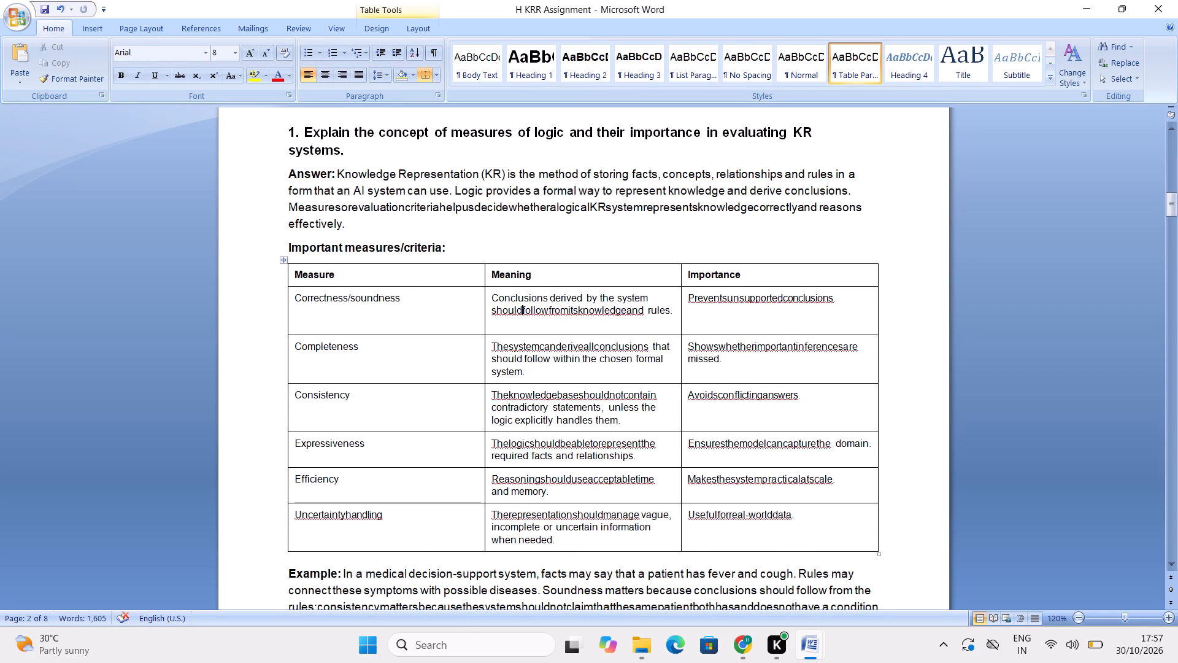
key(space)
key(Right)
key(Right)
key(Right)
key(Right)
key(Right)
key(Right)
key(Right)
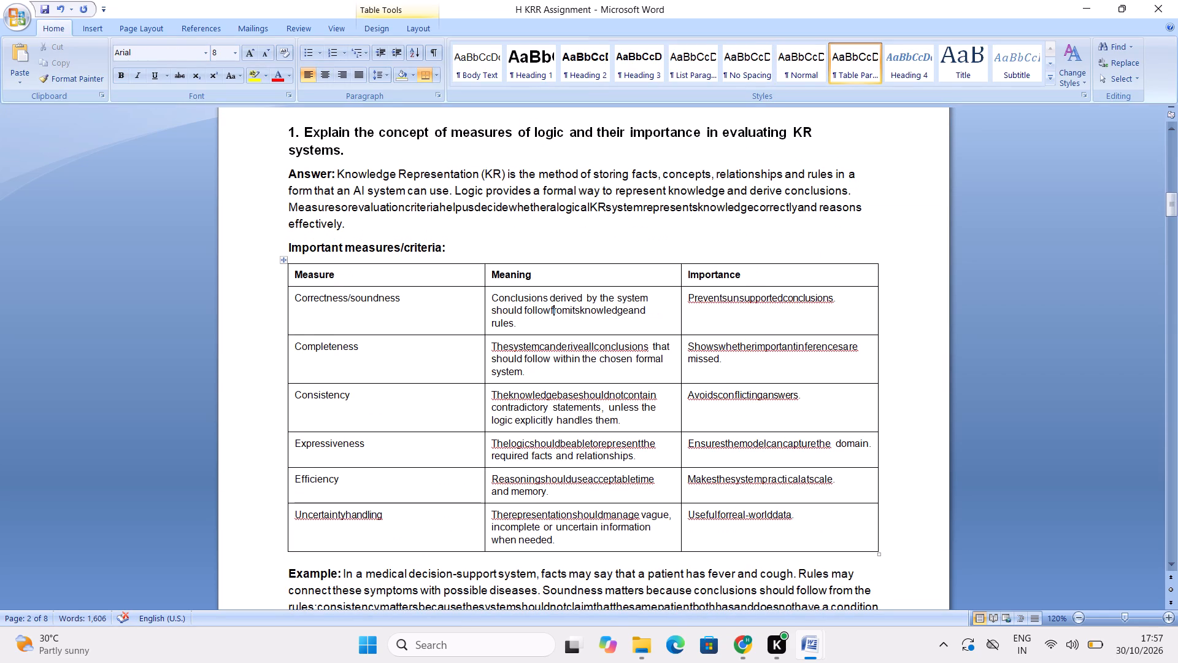
key(Left)
key(space)
key(Right)
key(Right)
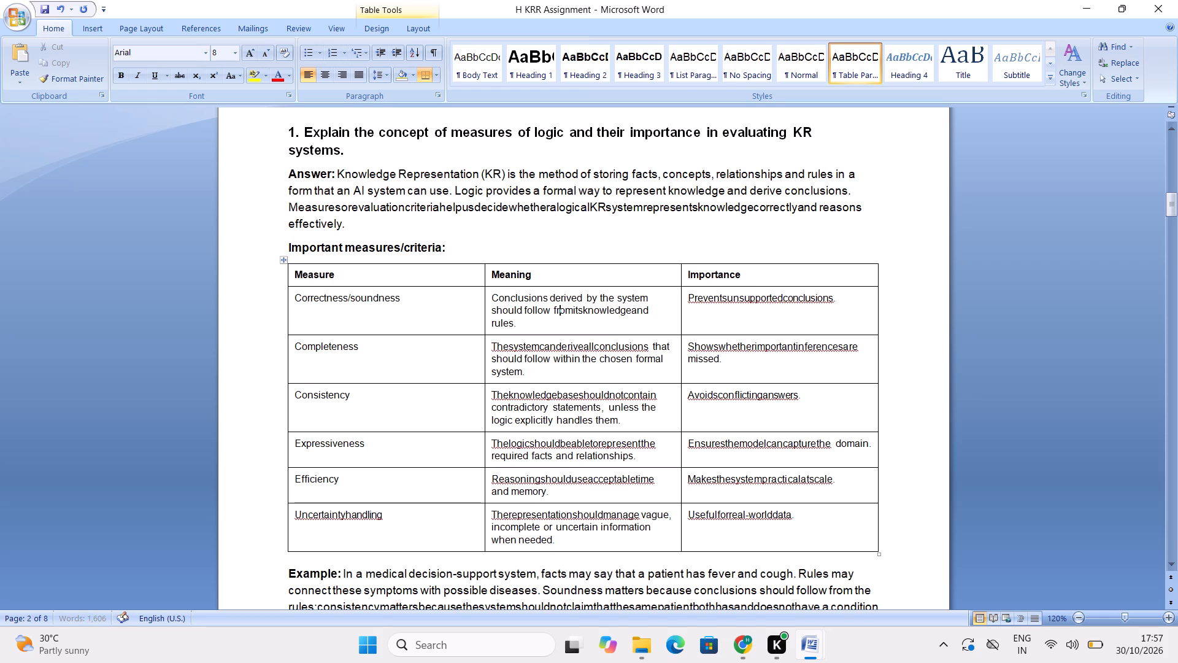
key(Right)
key(Right)
key(Right)
key(space)
key(Right)
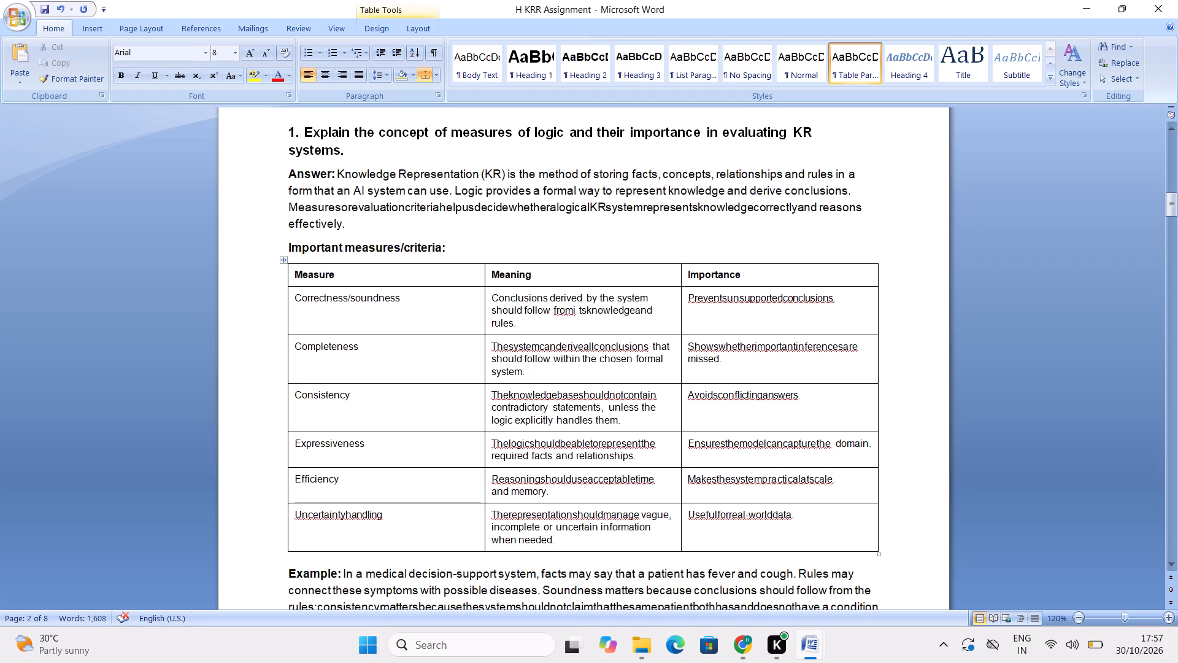
key(Left)
key(BackSpace)
key(Left)
key(space)
key(Right)
key(Right)
key(space)
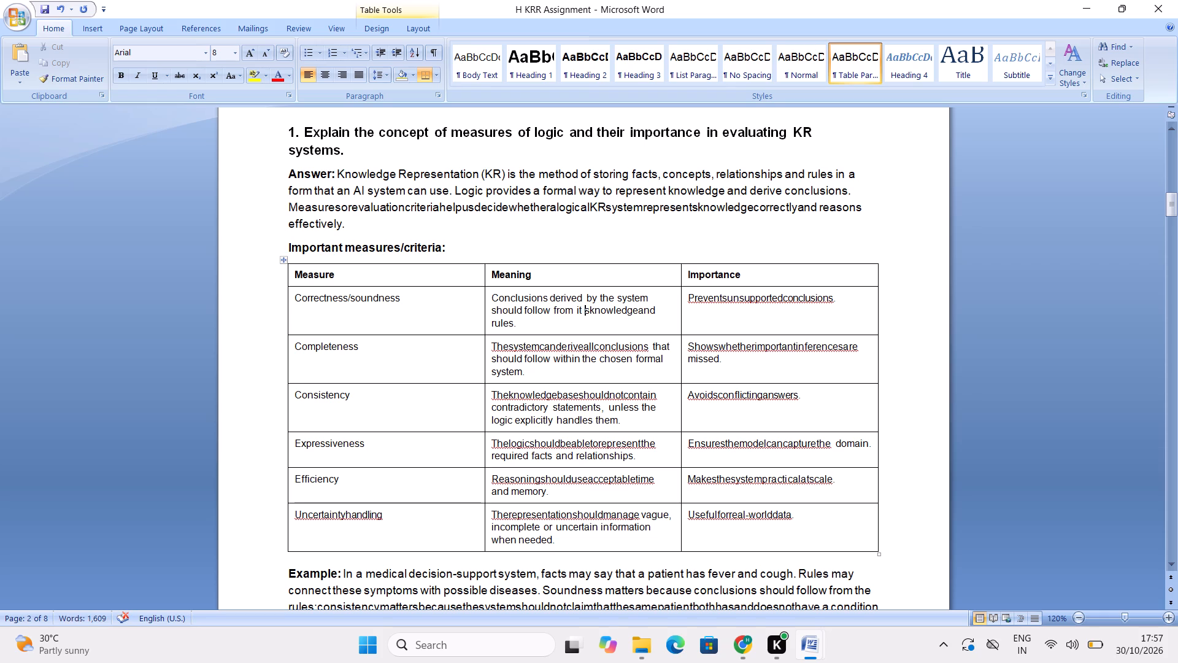
key(BackSpace)
key(Right)
key(space)
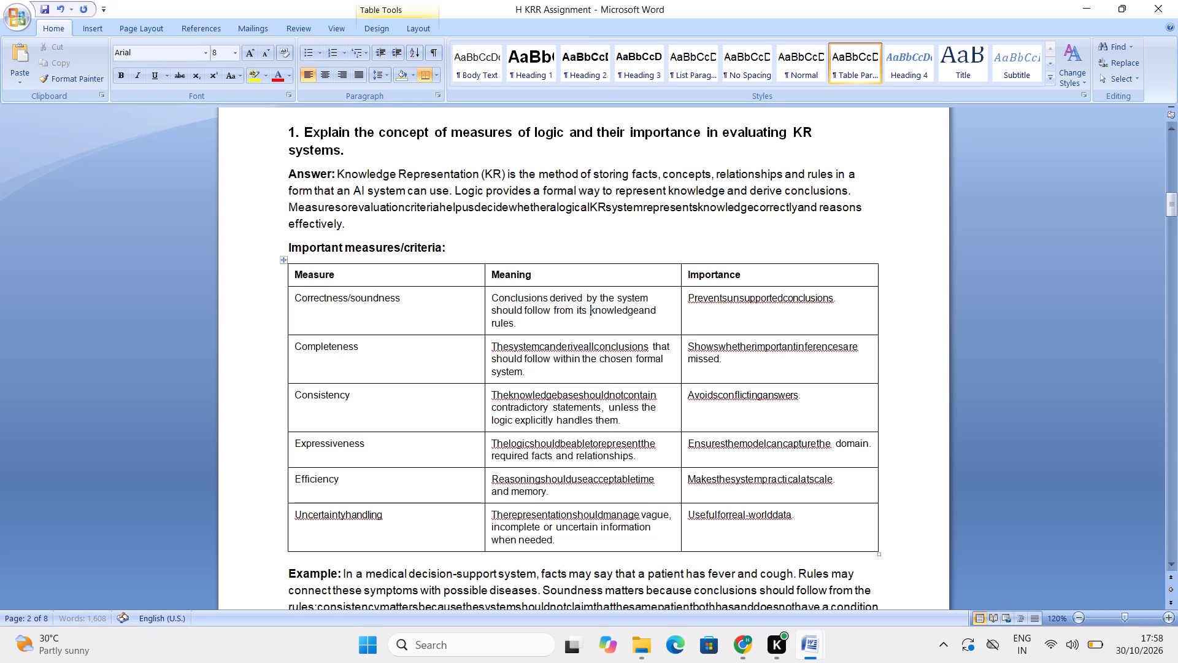
key(Right)
key(Right)
key(Right)
key(Right)
key(Right)
key(Right)
key(Right)
key(Right)
key(Right)
key(space)
Insert spaces in the Correctness/soundness row's Importance cell so that it reads "Prevent sun supported conclusions.".
click(722, 298)
key(space)
key(Right)
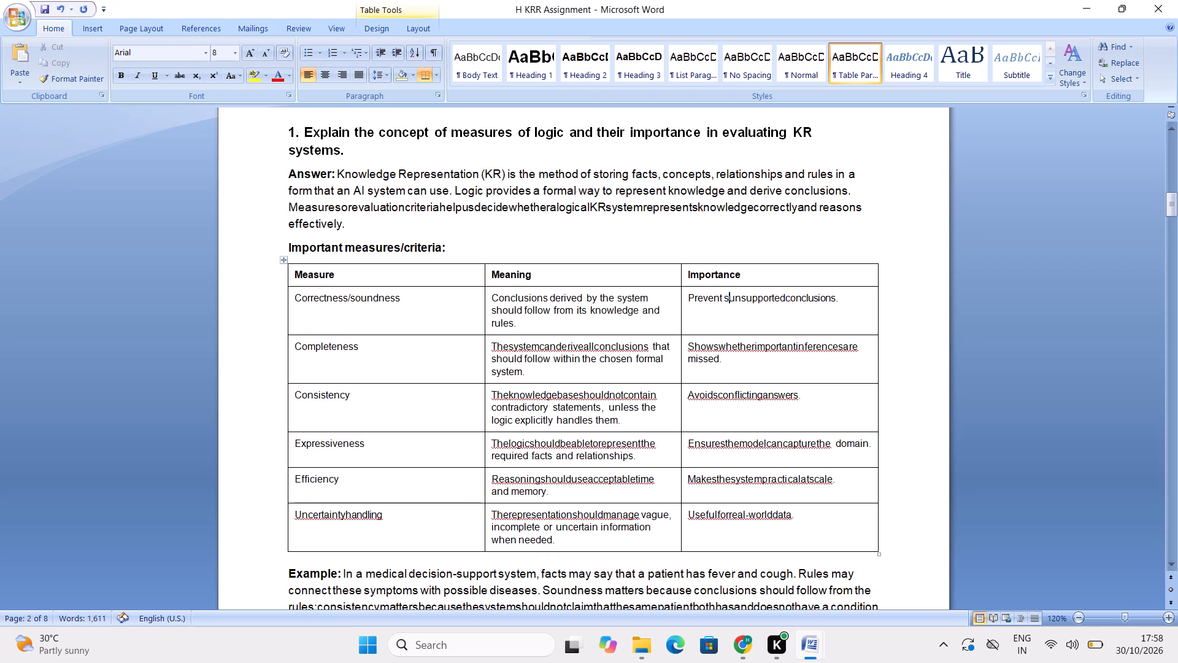
key(Right)
key(Right)
key(space)
key(Right)
key(Right)
key(Right)
key(Right)
key(Right)
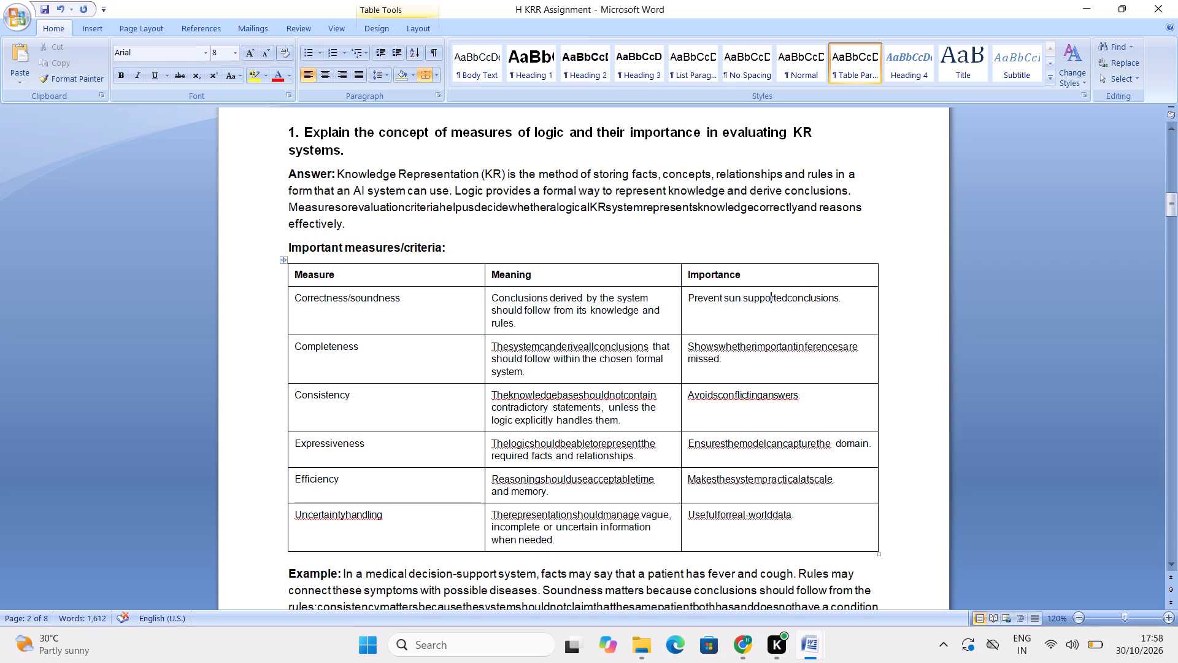
key(Right)
key(Right)
key(Right)
key(Right)
key(space)
Insert spaces in the Completeness row's Meaning cell after "The", "system", "can", "derive" and "al".
click(511, 348)
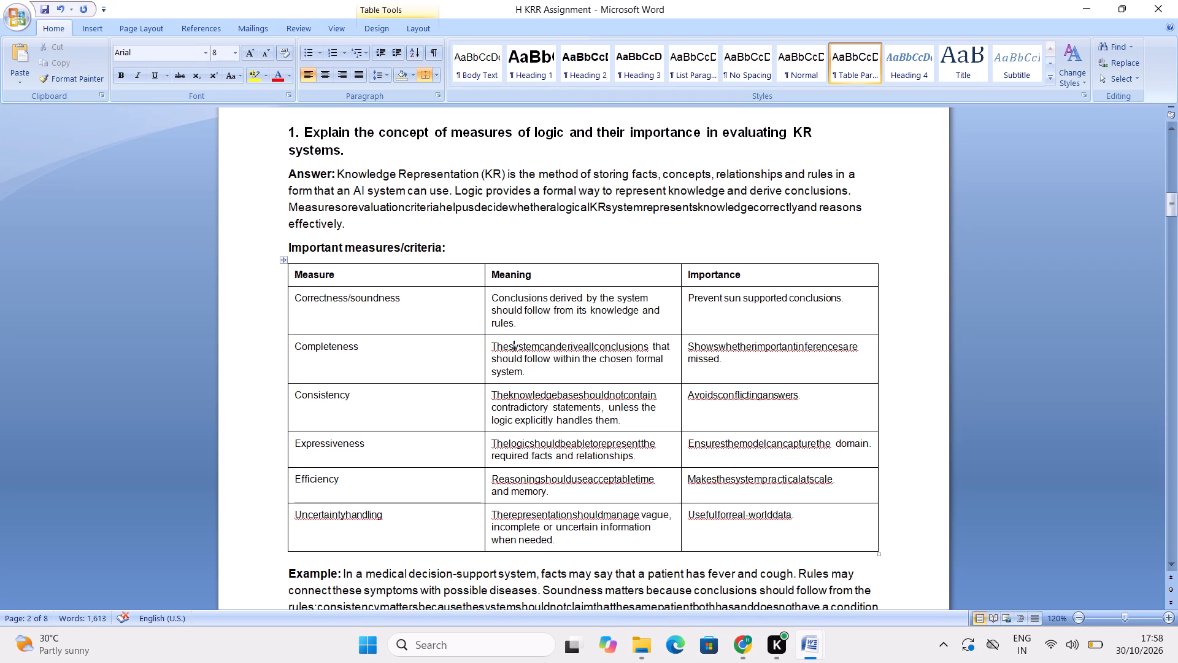
click(507, 346)
key(space)
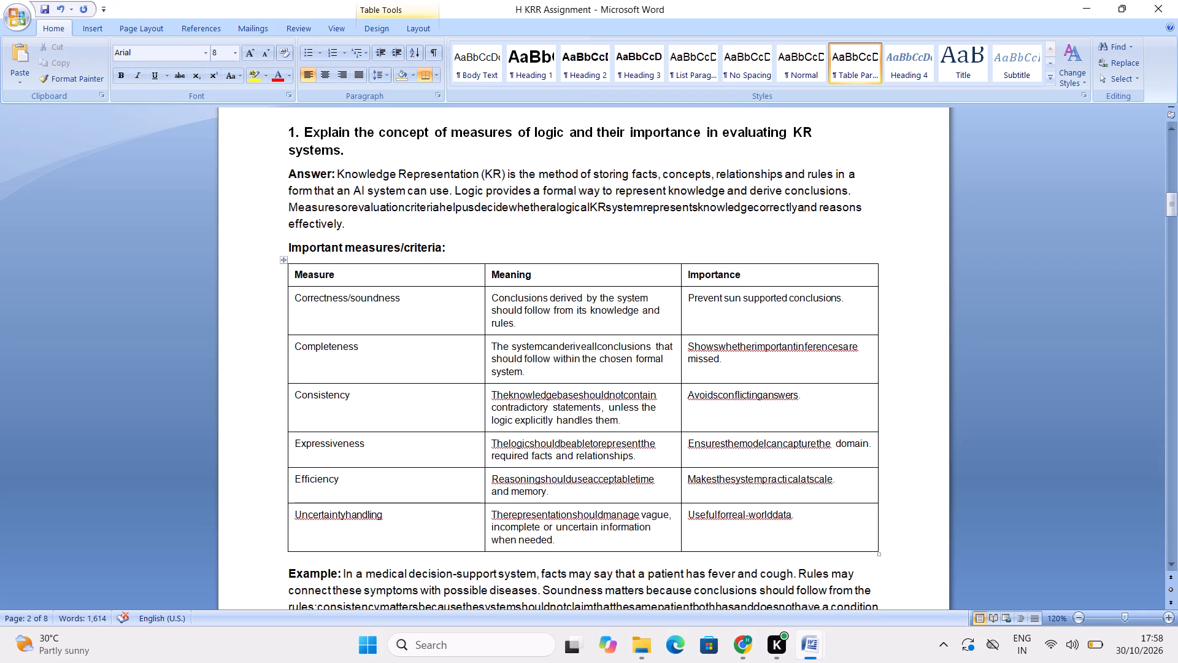
click(545, 343)
key(Left)
key(space)
key(Right)
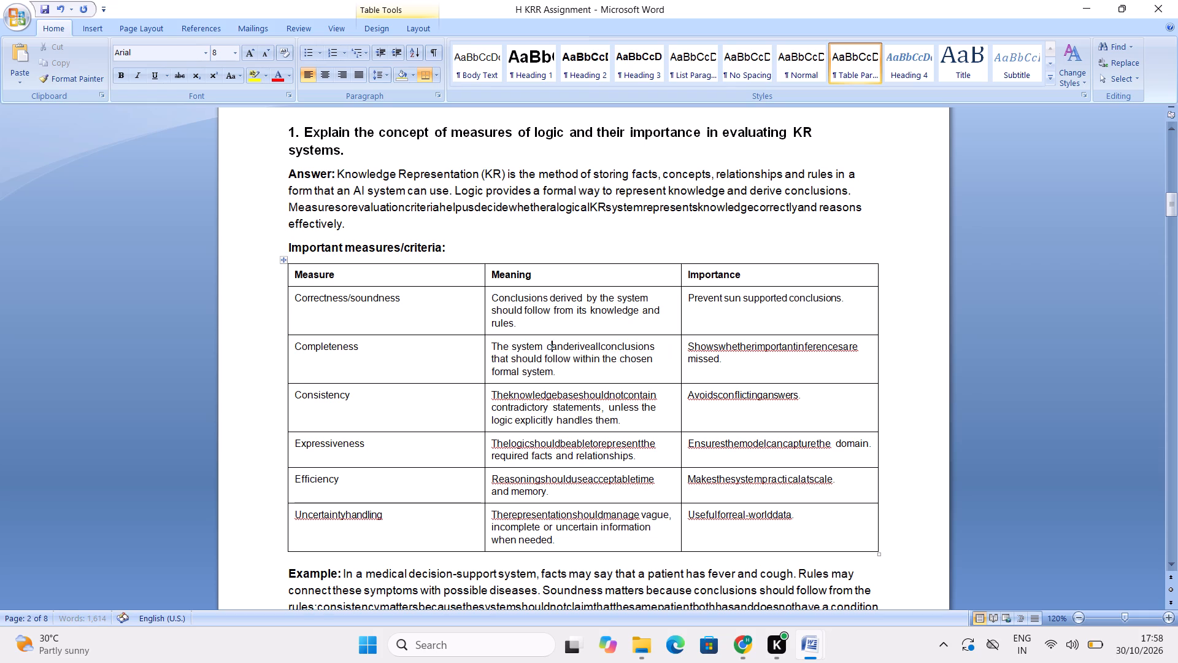
key(Right)
key(Right)
key(space)
key(Right)
key(Right)
key(Right)
key(Right)
key(Right)
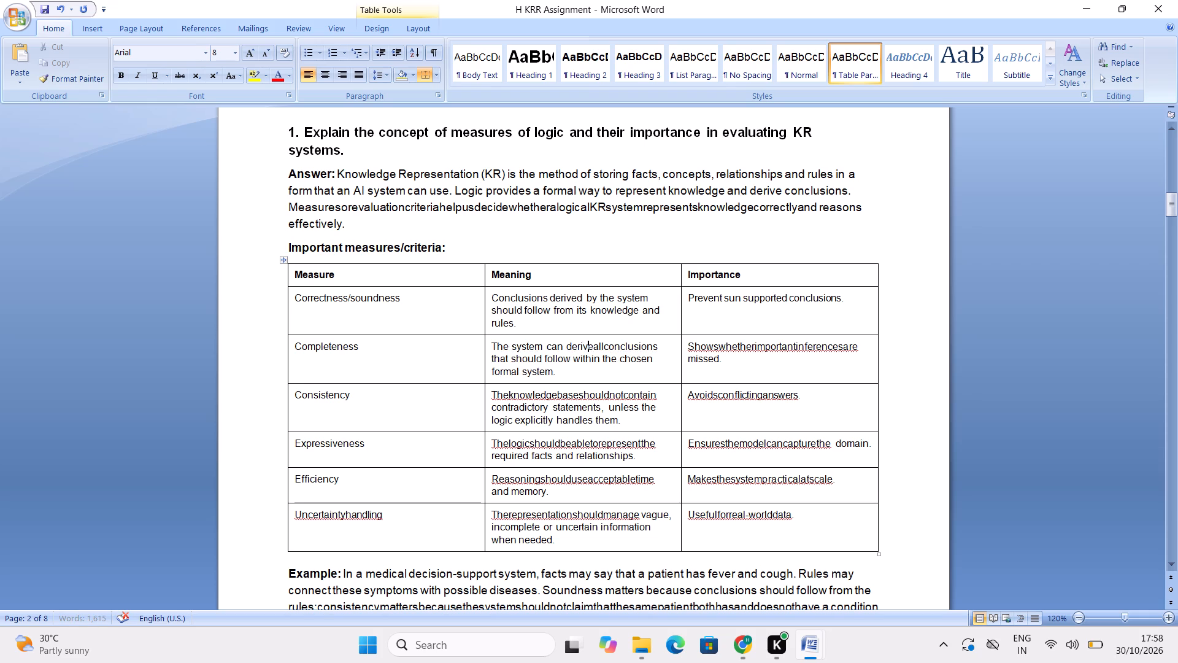
key(Right)
key(space)
key(Right)
key(Right)
key(space)
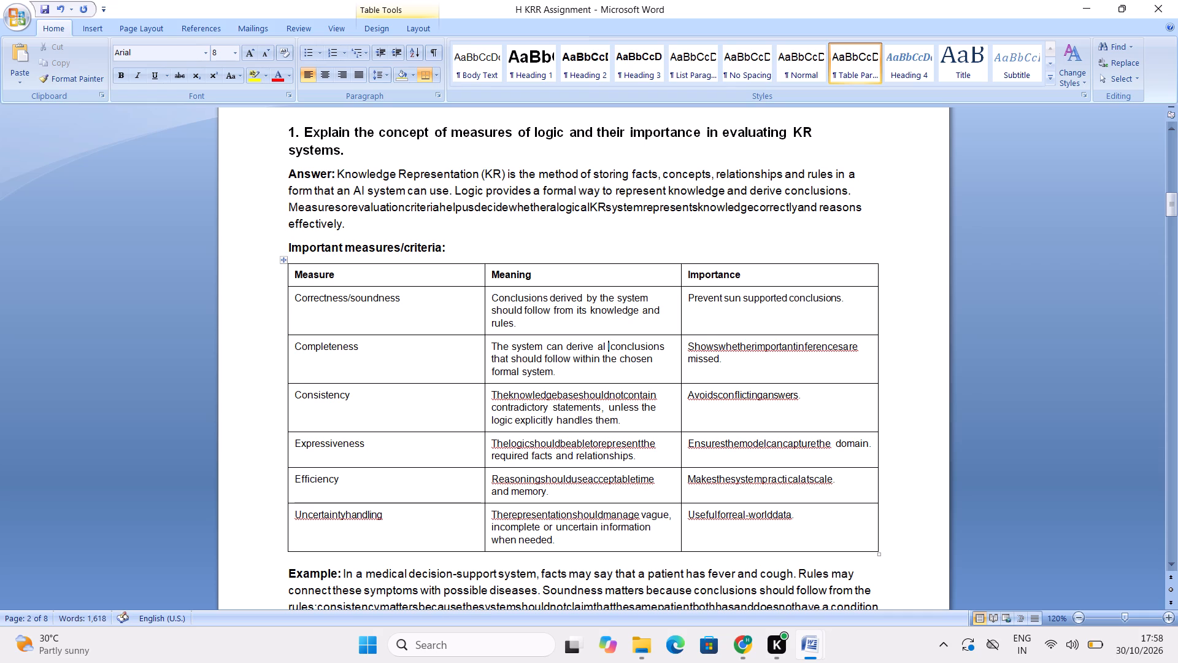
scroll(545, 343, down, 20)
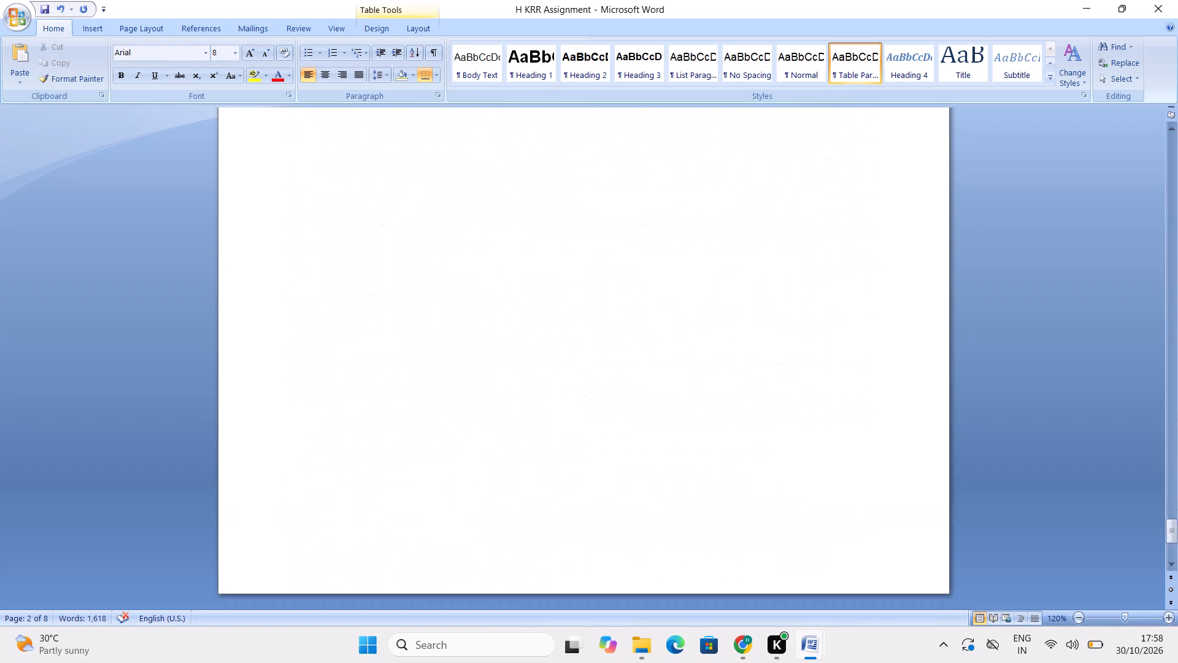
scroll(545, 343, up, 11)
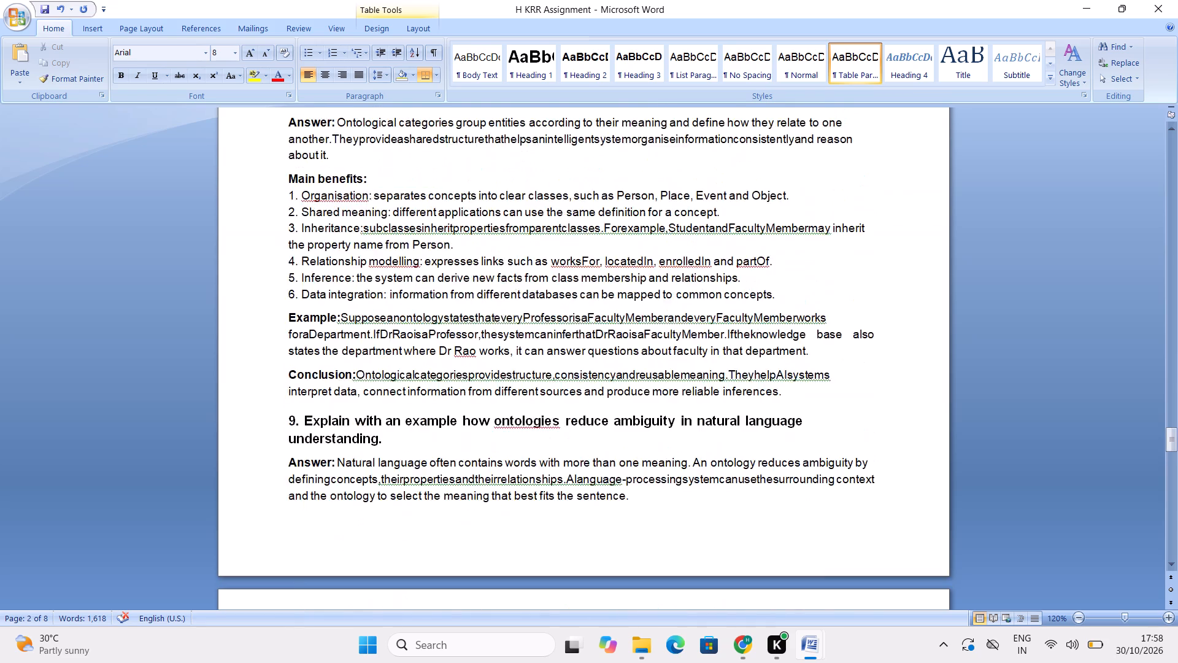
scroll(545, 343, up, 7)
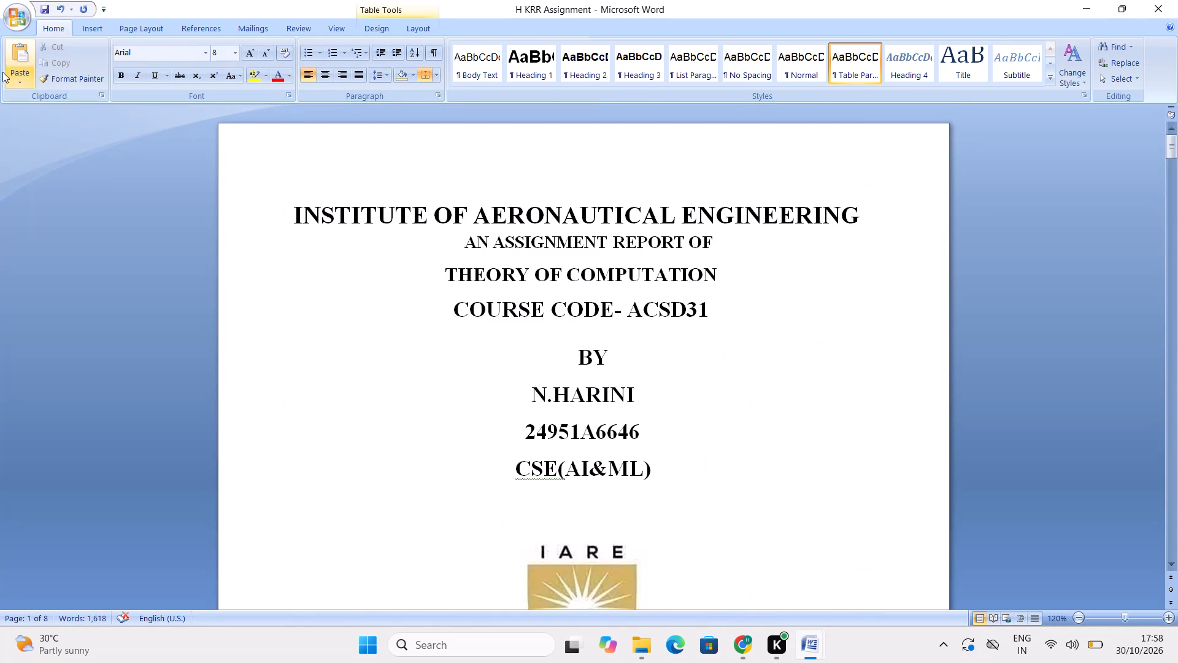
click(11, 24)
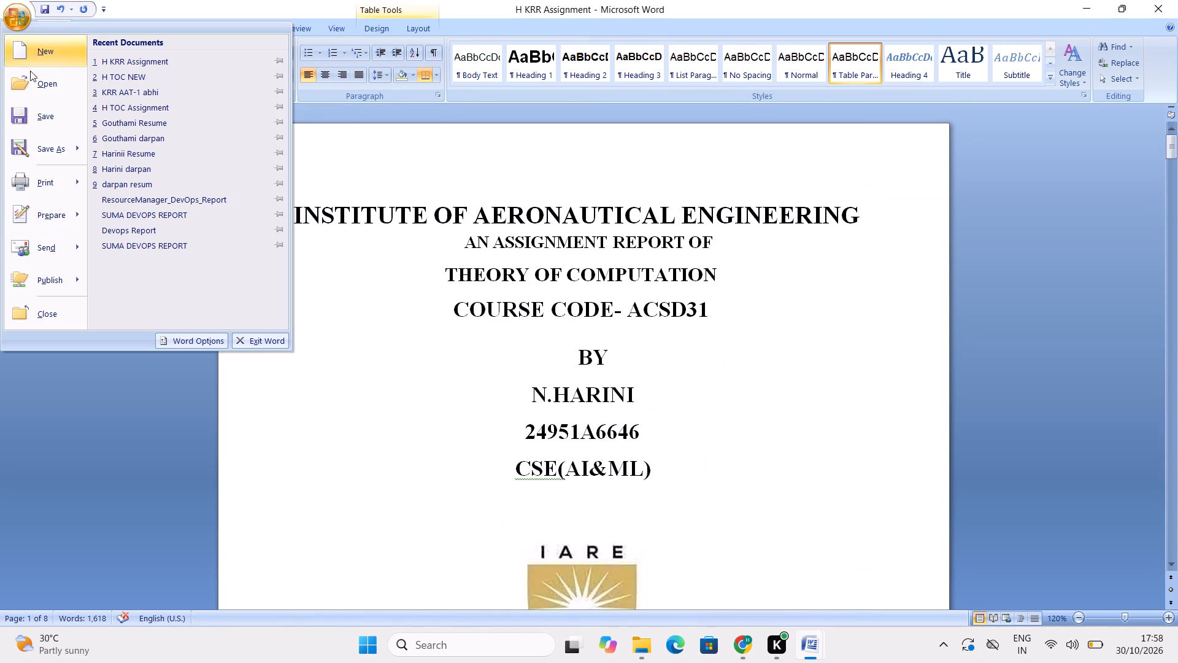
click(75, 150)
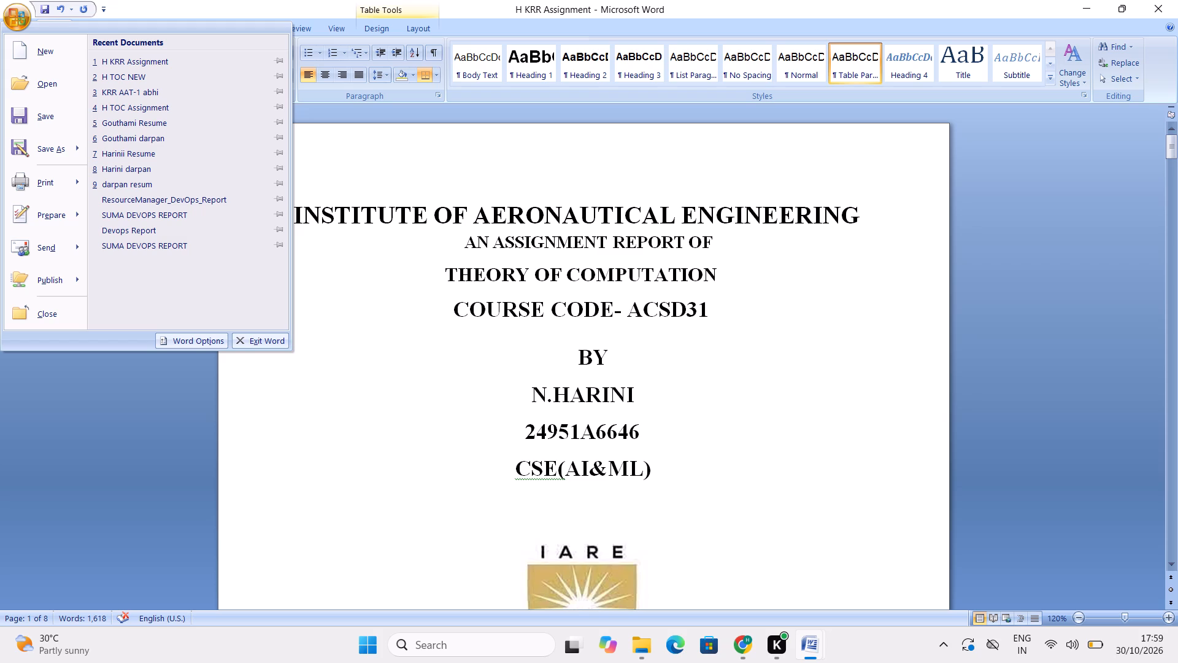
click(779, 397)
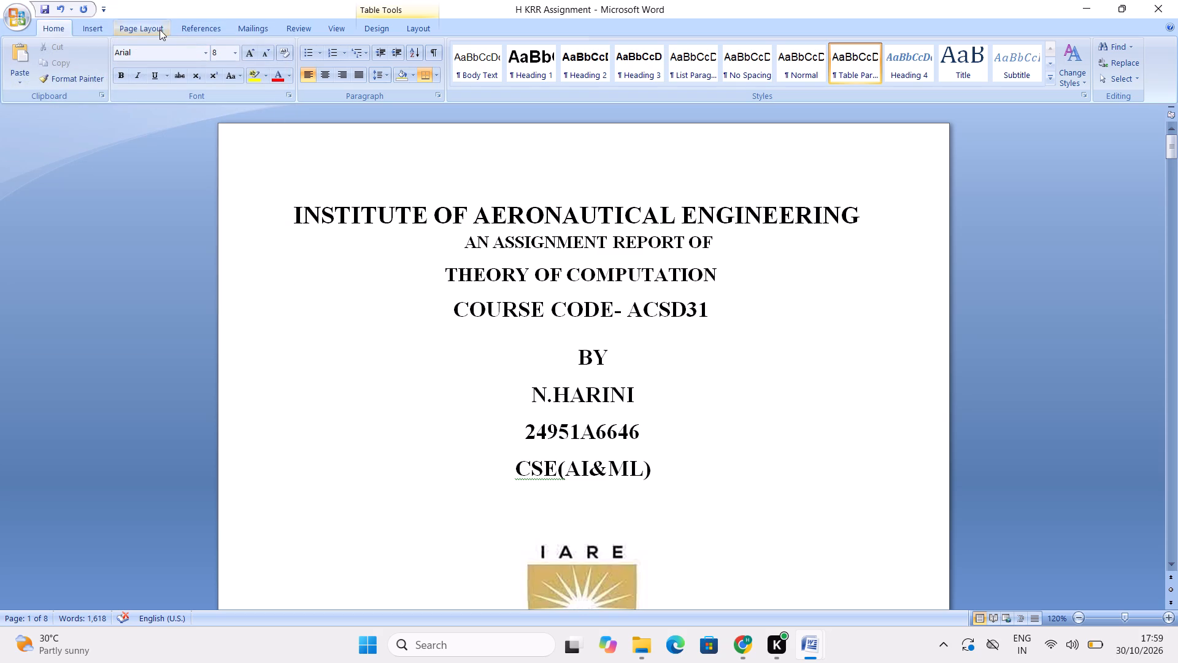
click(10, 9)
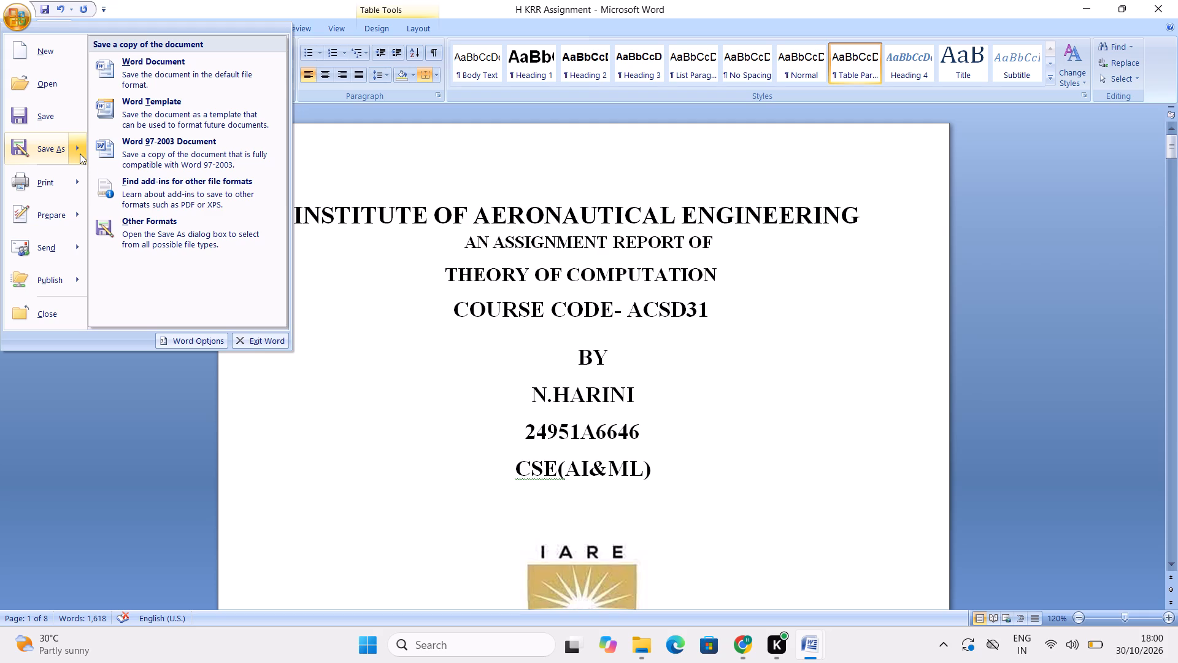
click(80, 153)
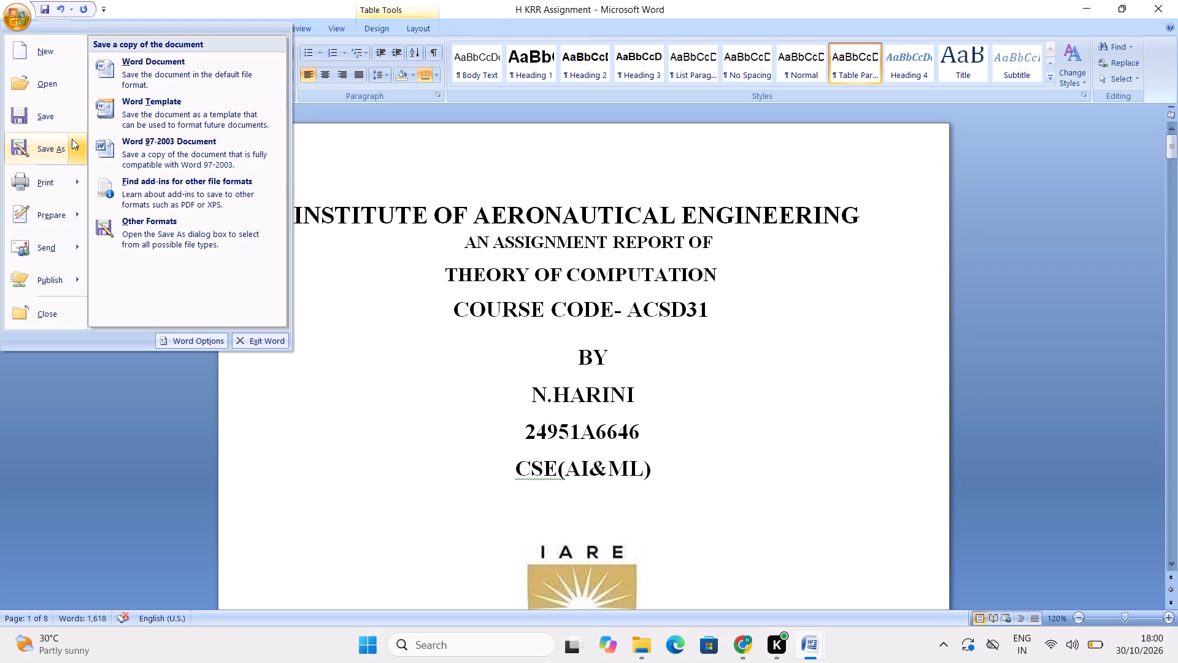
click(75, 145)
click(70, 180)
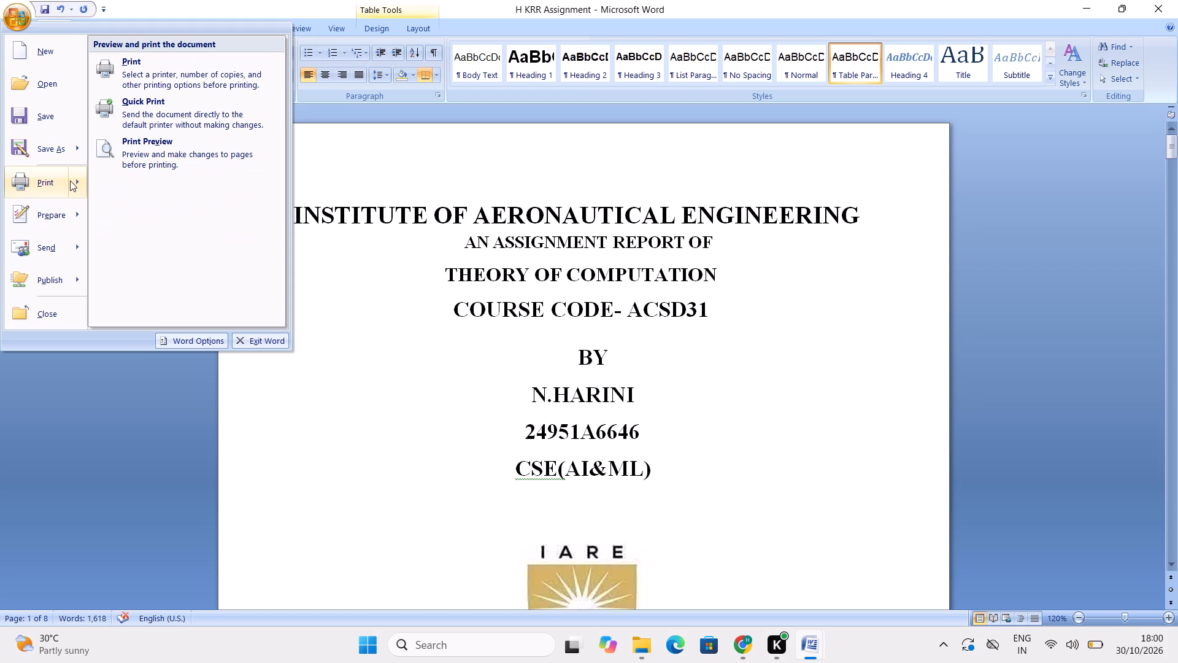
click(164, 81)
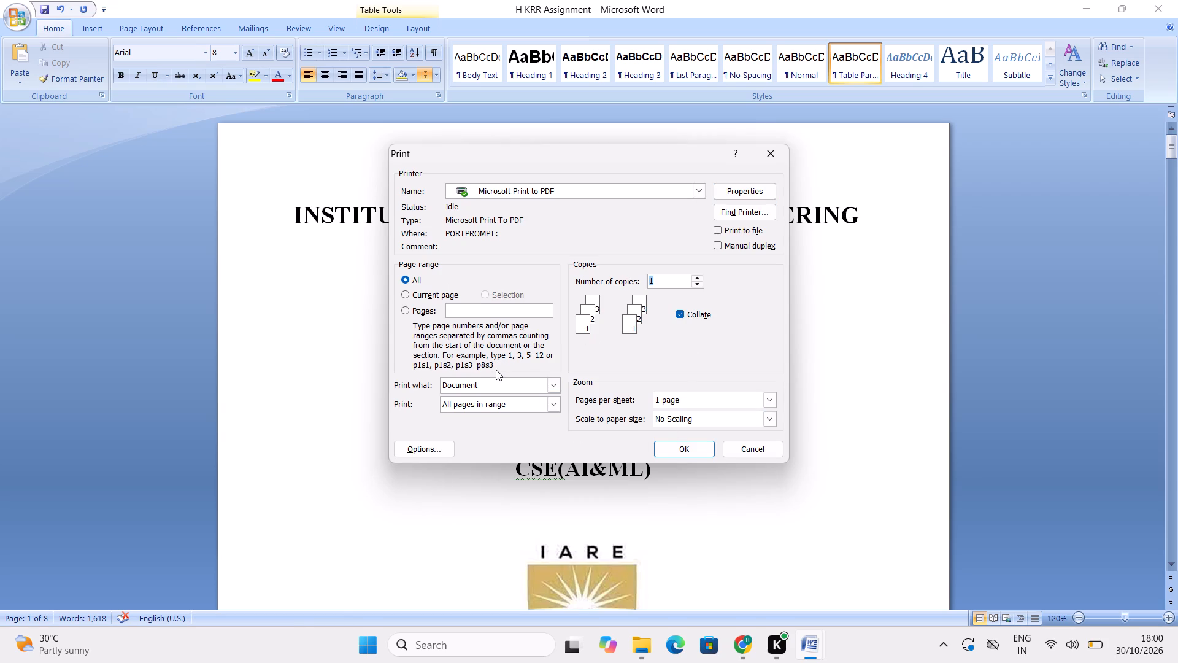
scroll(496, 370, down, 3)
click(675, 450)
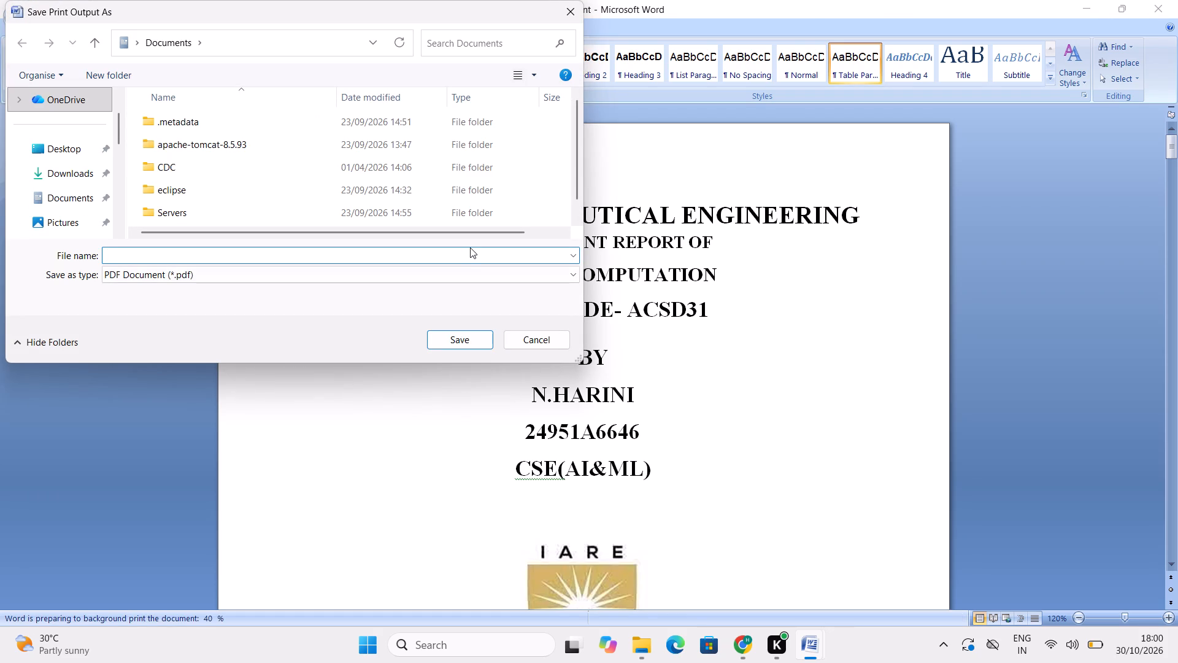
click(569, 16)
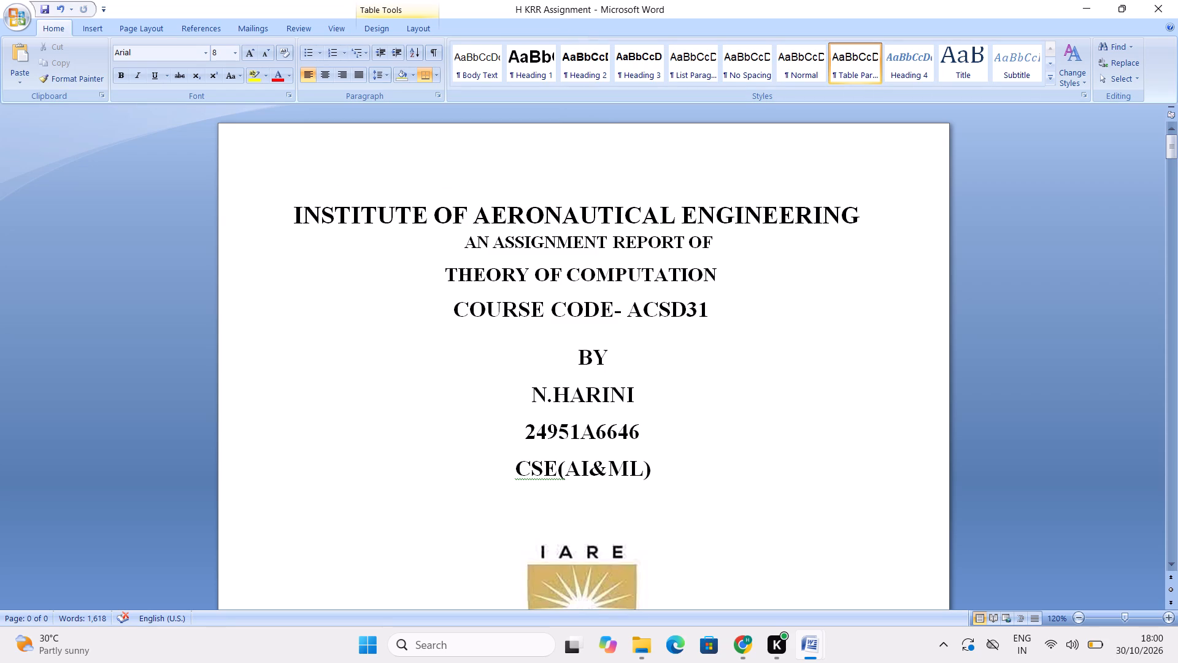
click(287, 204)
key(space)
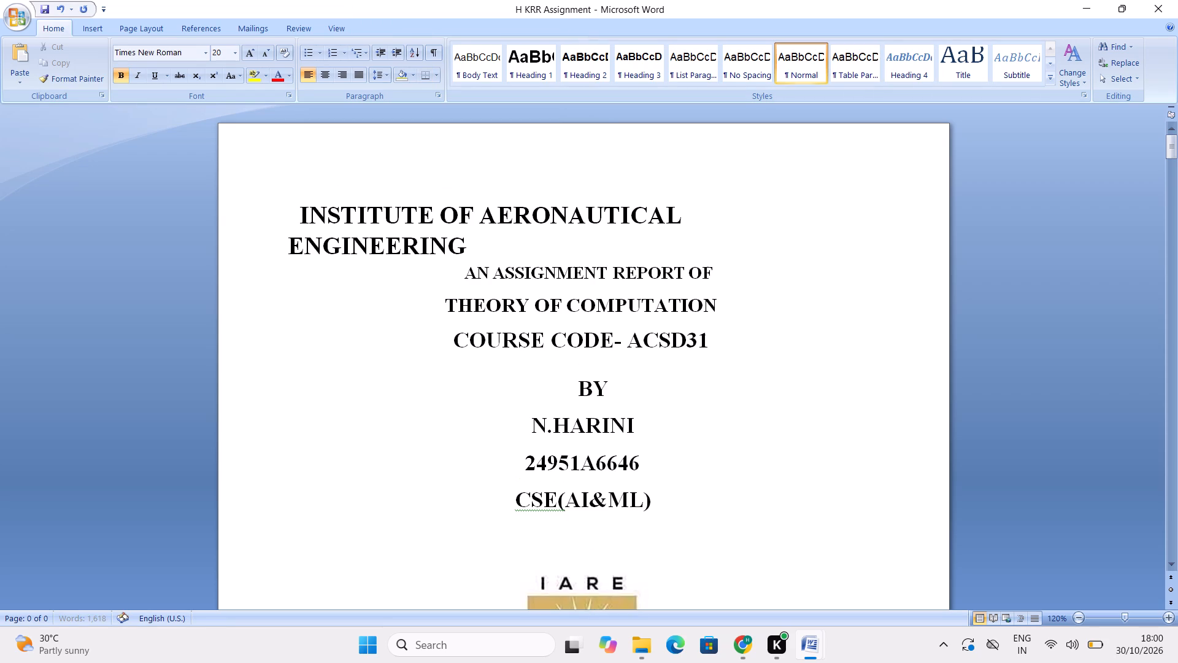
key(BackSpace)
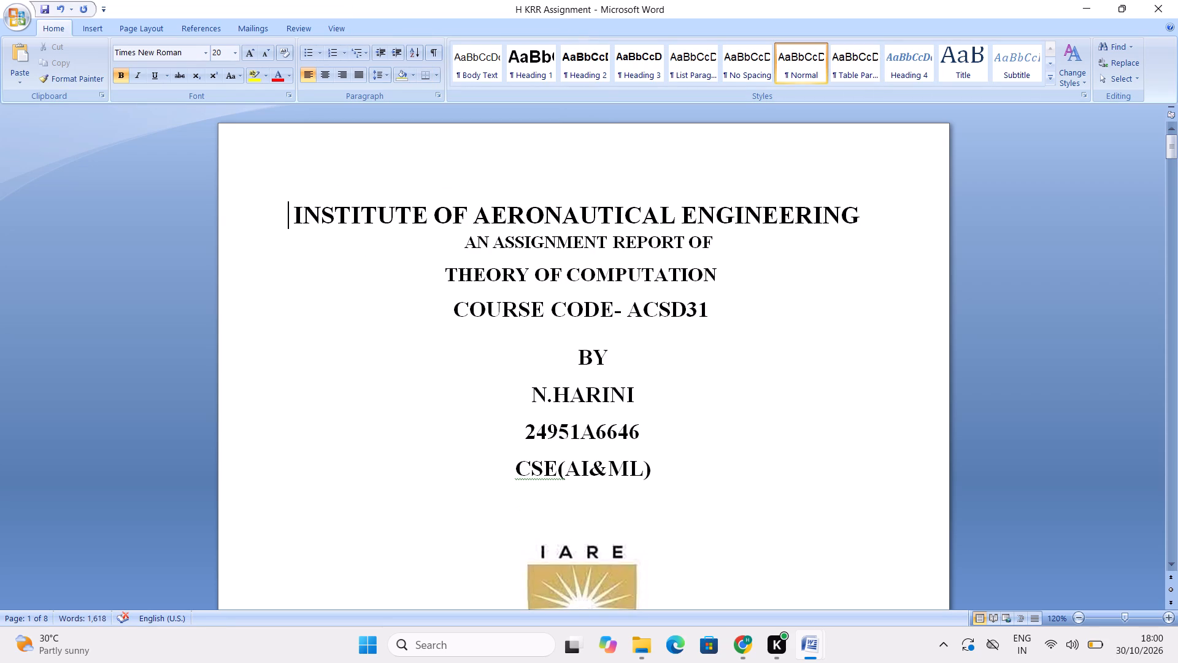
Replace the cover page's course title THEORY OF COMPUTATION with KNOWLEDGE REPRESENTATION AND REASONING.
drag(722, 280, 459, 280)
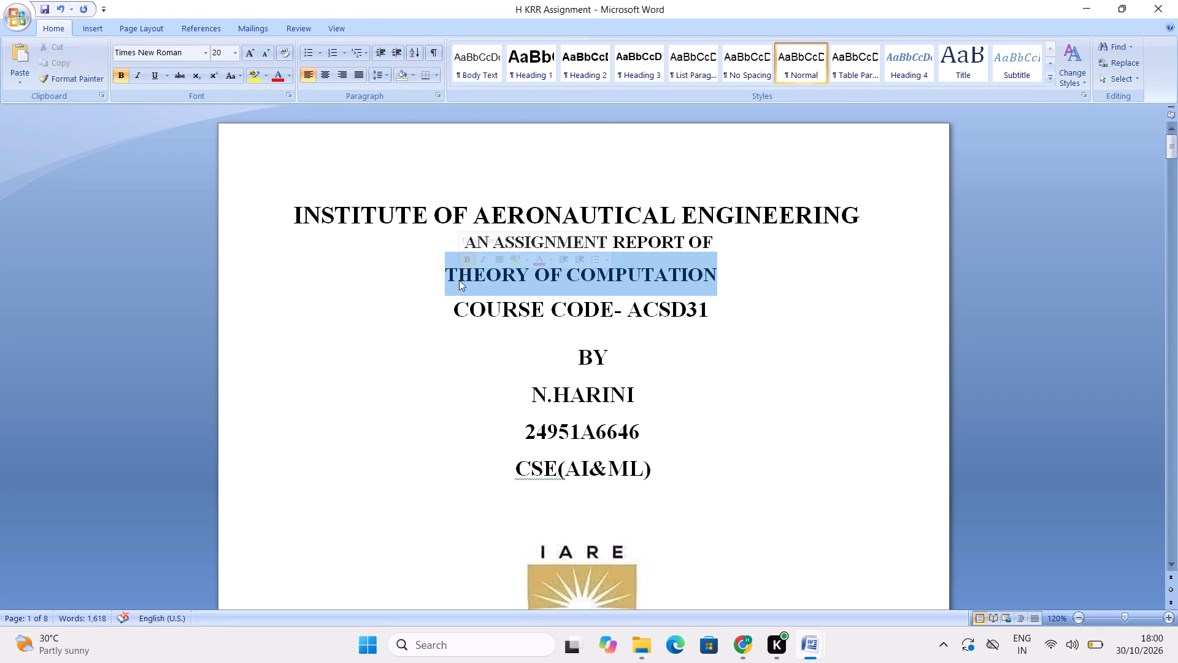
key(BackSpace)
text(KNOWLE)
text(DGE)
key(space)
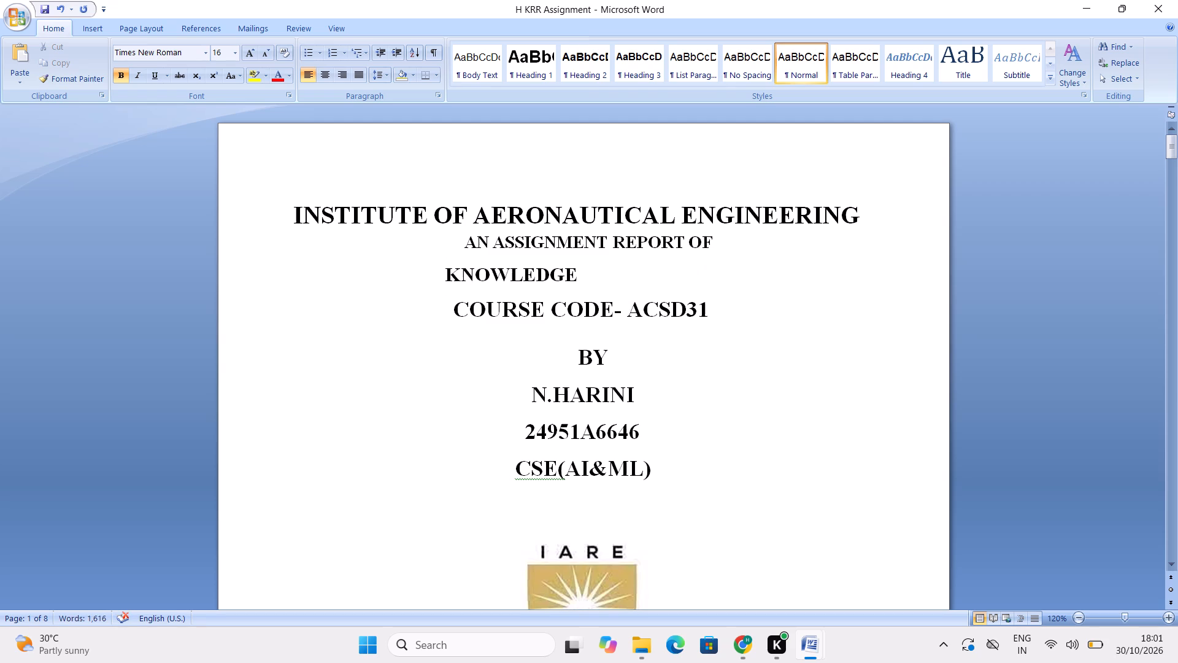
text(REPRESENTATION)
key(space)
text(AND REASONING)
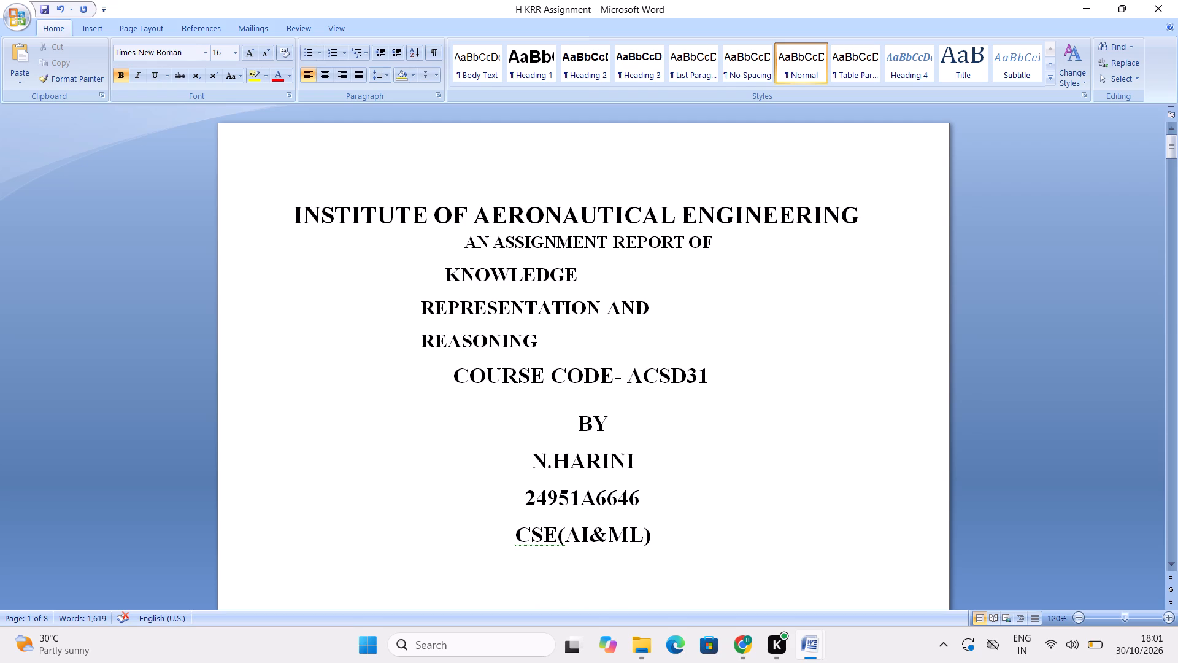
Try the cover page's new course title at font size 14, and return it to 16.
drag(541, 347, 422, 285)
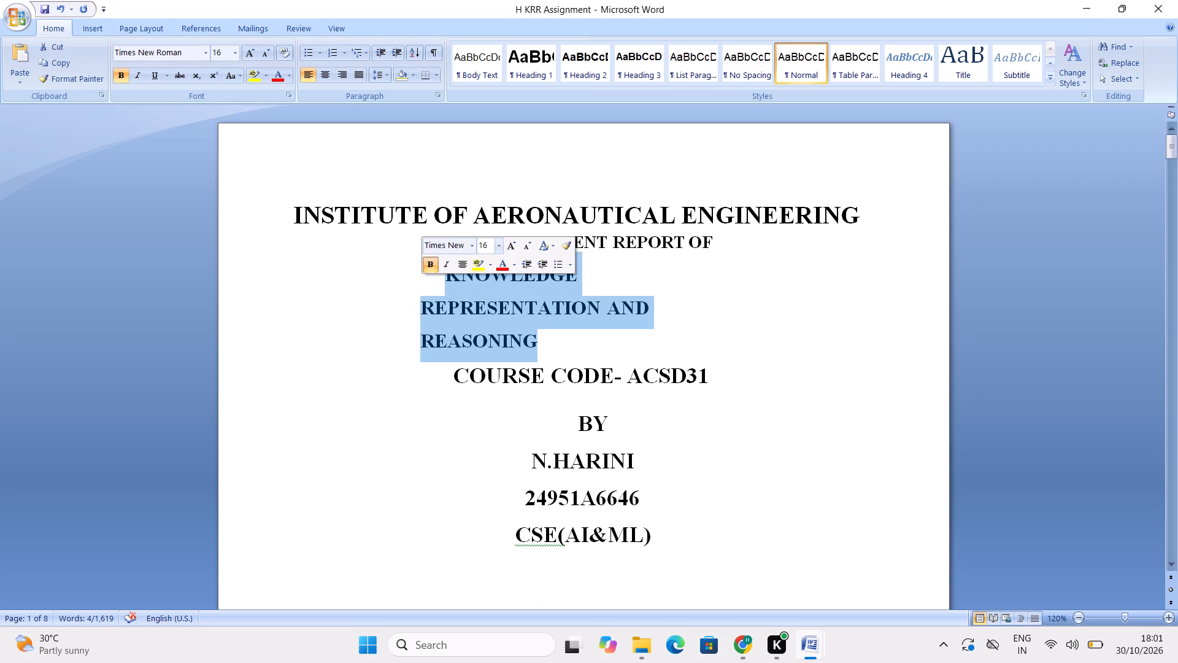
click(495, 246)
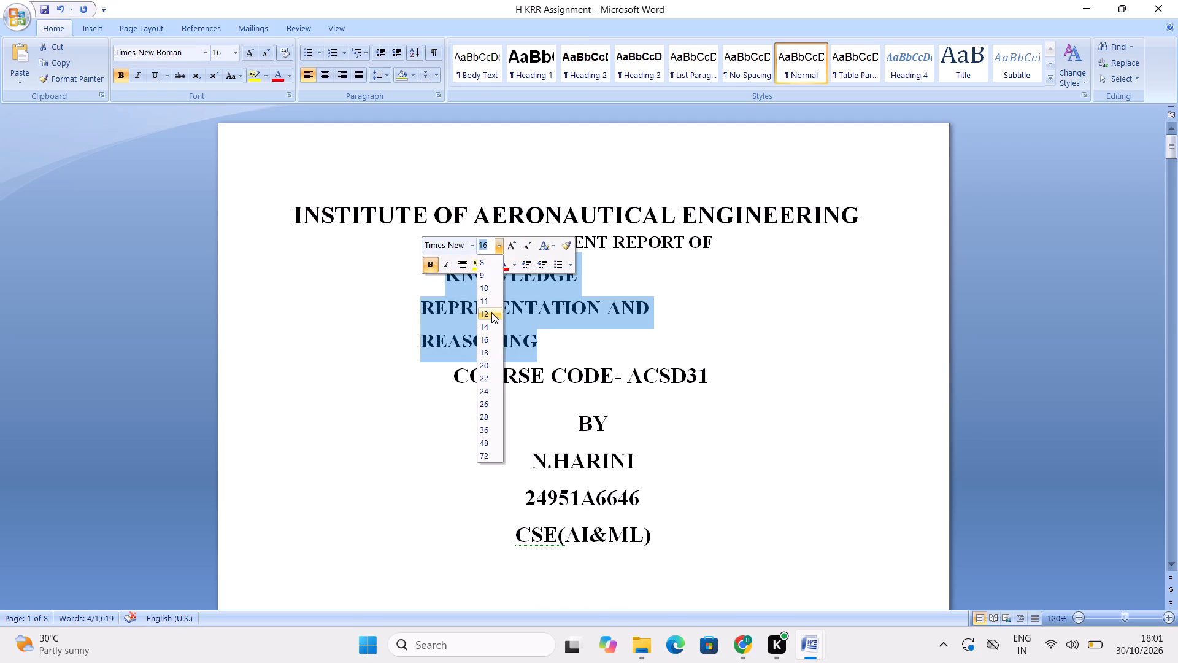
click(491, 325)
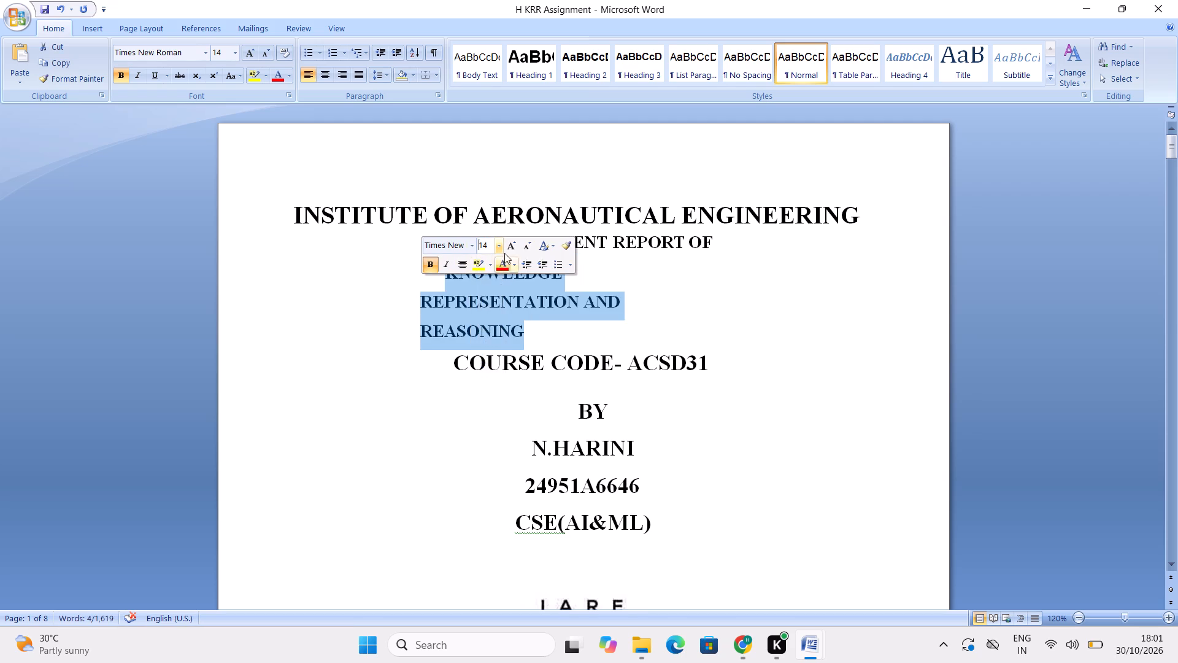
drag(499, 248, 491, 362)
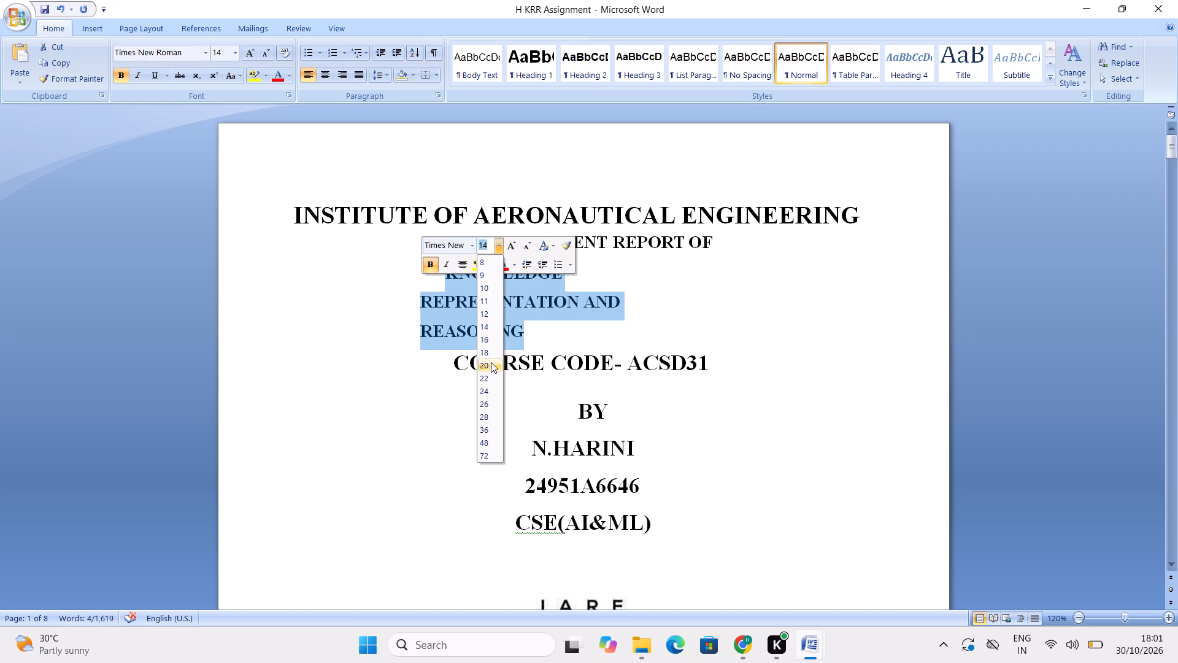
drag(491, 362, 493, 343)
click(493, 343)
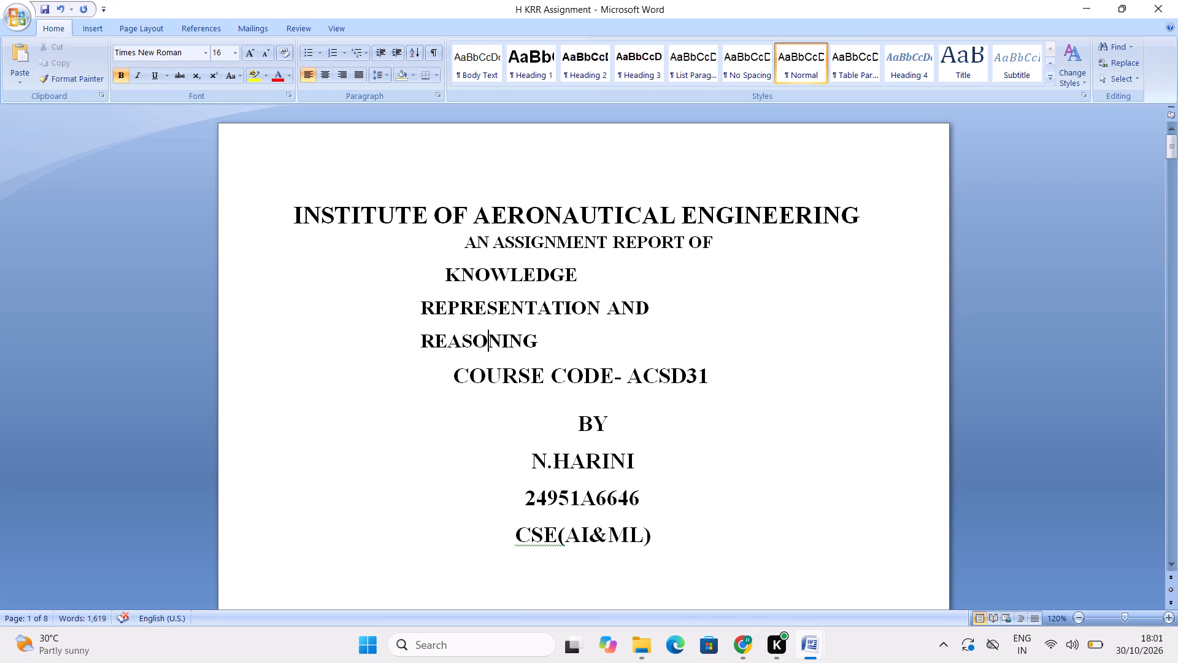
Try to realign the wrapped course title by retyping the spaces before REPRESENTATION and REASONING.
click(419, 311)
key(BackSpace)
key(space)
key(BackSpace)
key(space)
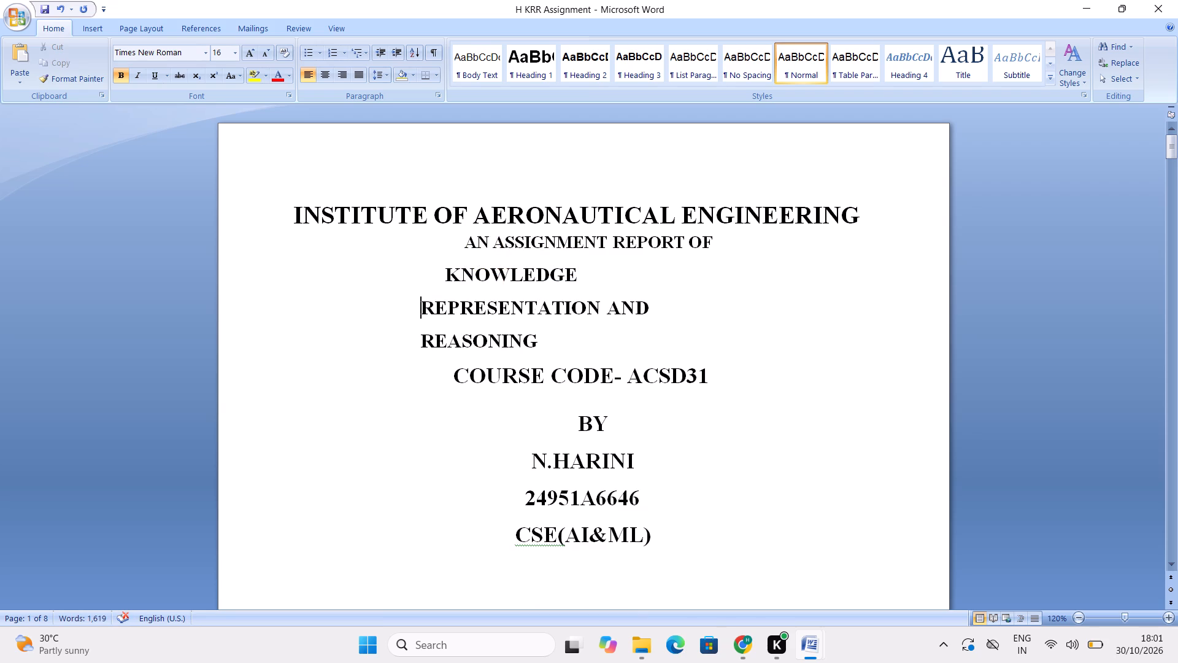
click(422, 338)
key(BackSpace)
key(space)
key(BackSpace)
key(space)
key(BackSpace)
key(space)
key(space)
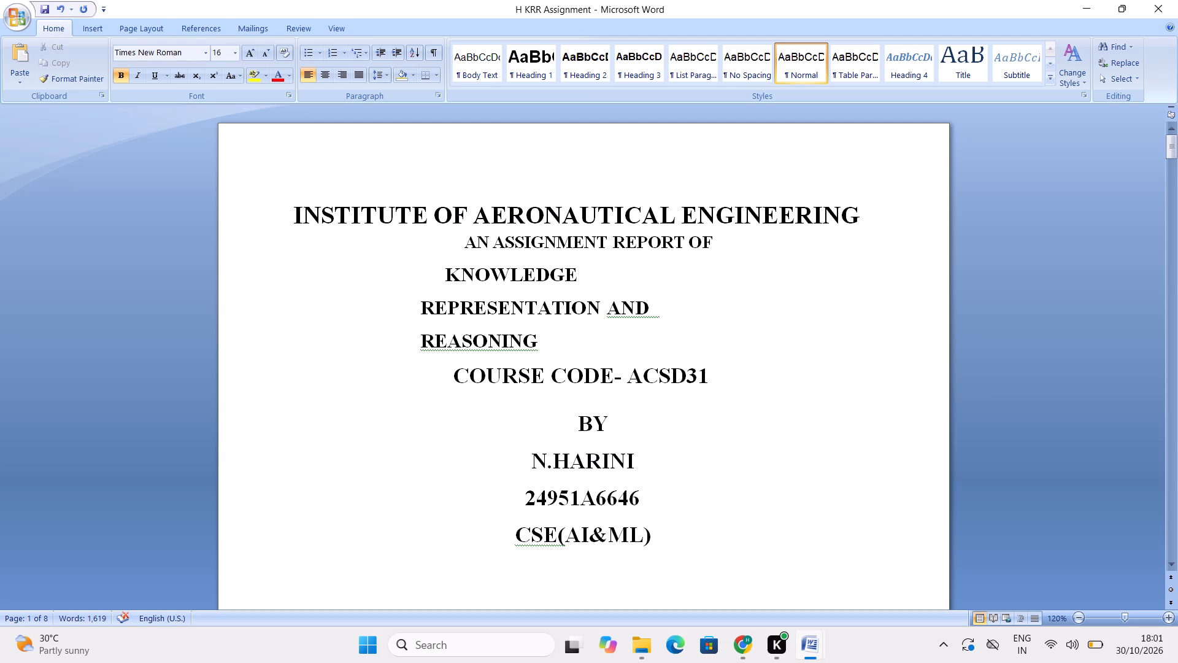
Delete the wrapped course title, centre its line, and re-enter KNOWLEDGE REPRESENTATION AND REASONING.
drag(539, 343, 423, 265)
key(BackSpace)
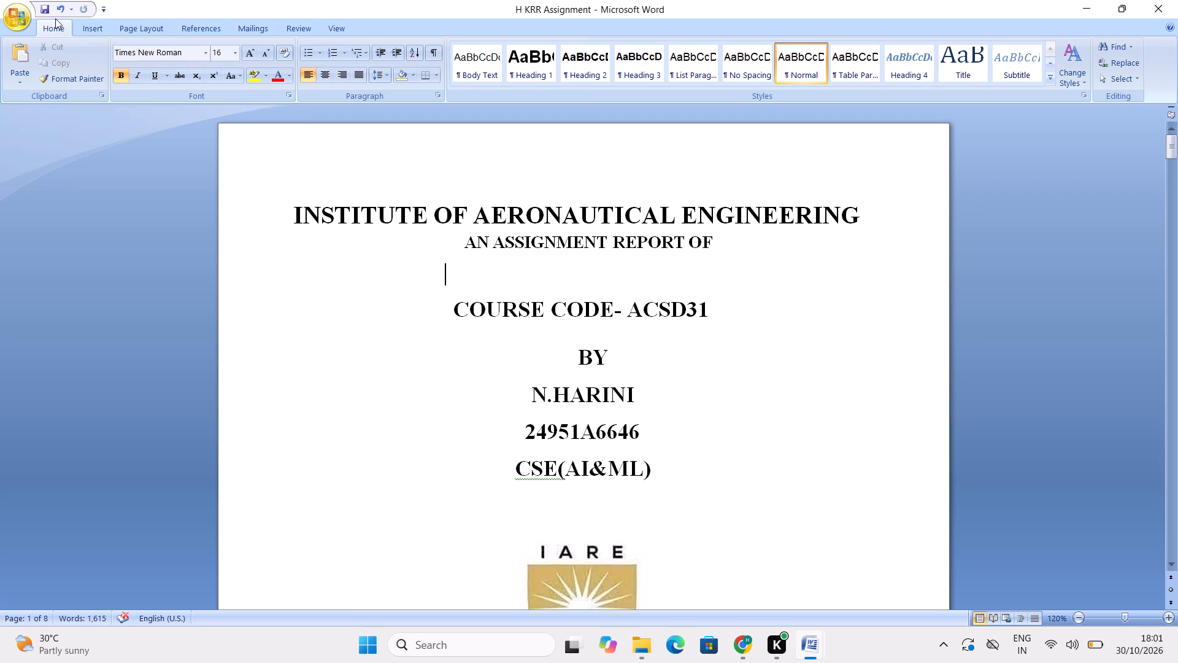
click(325, 79)
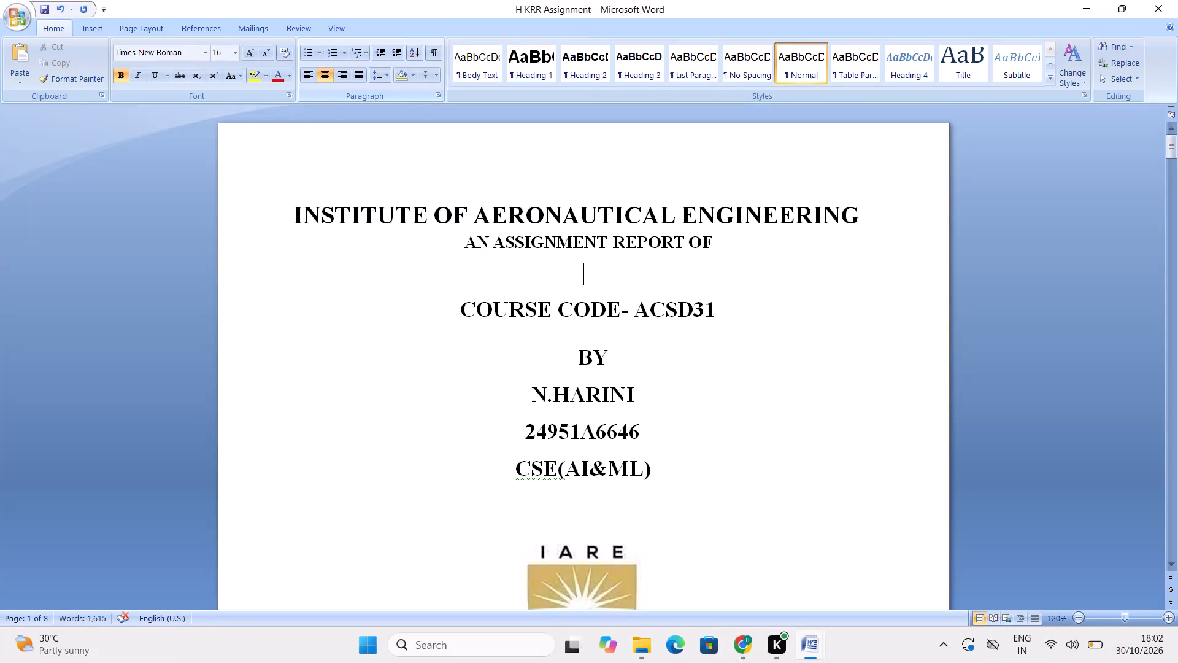
text(KN)
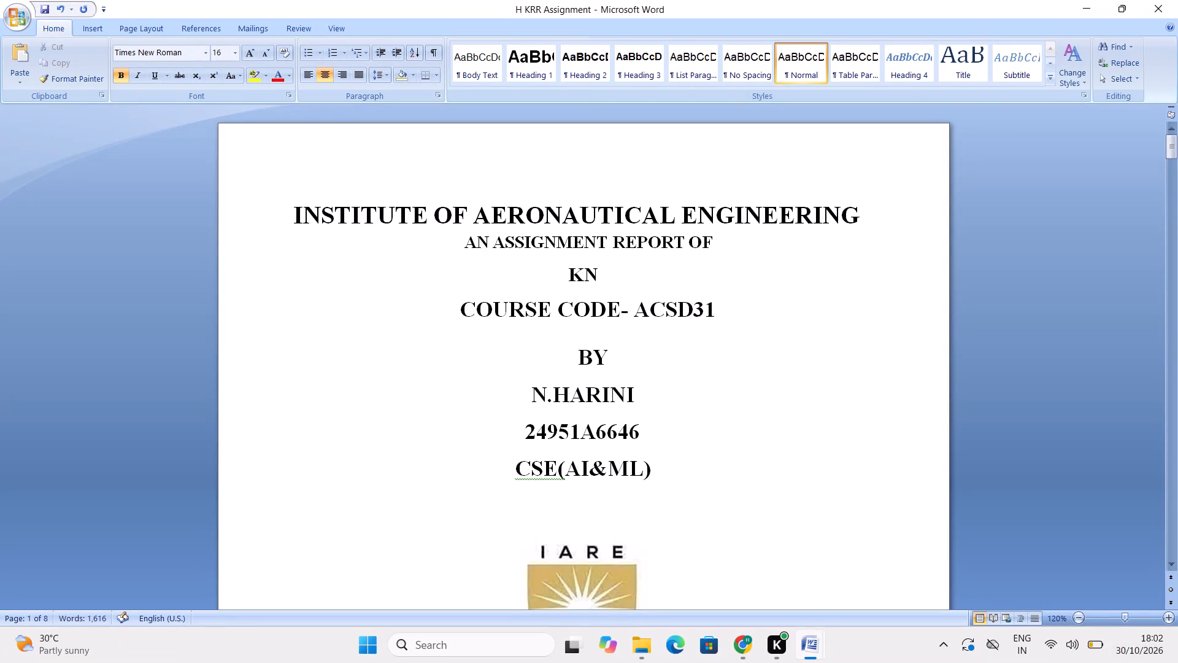
key(o)
key(w)
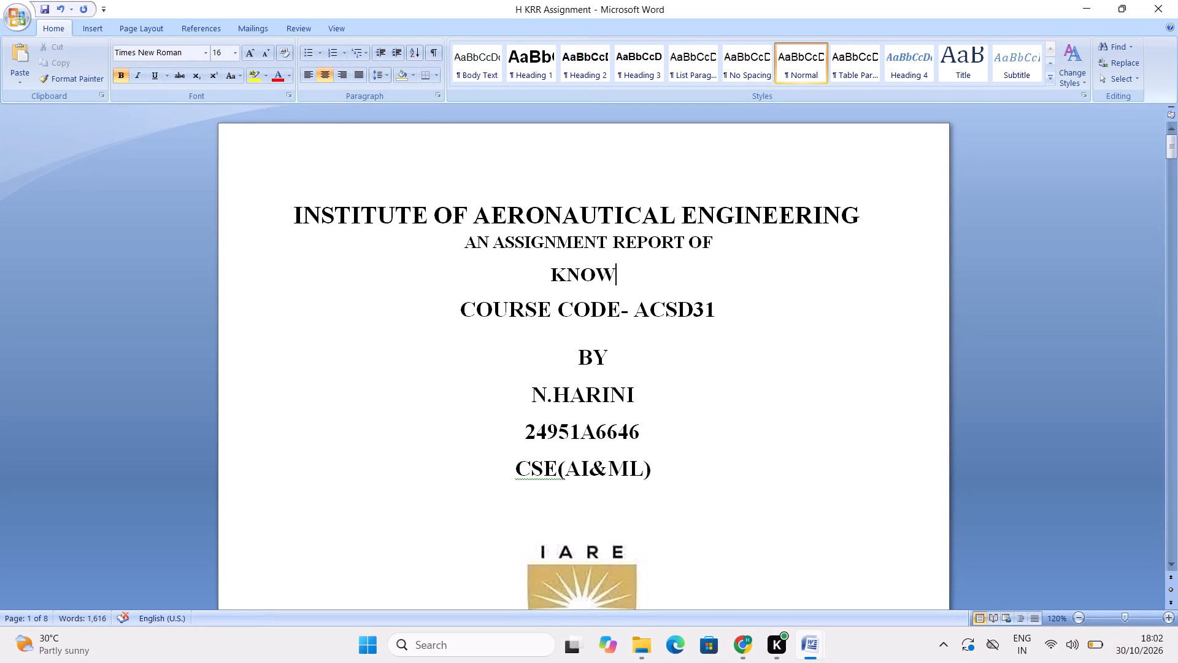
text(LEDGE)
key(space)
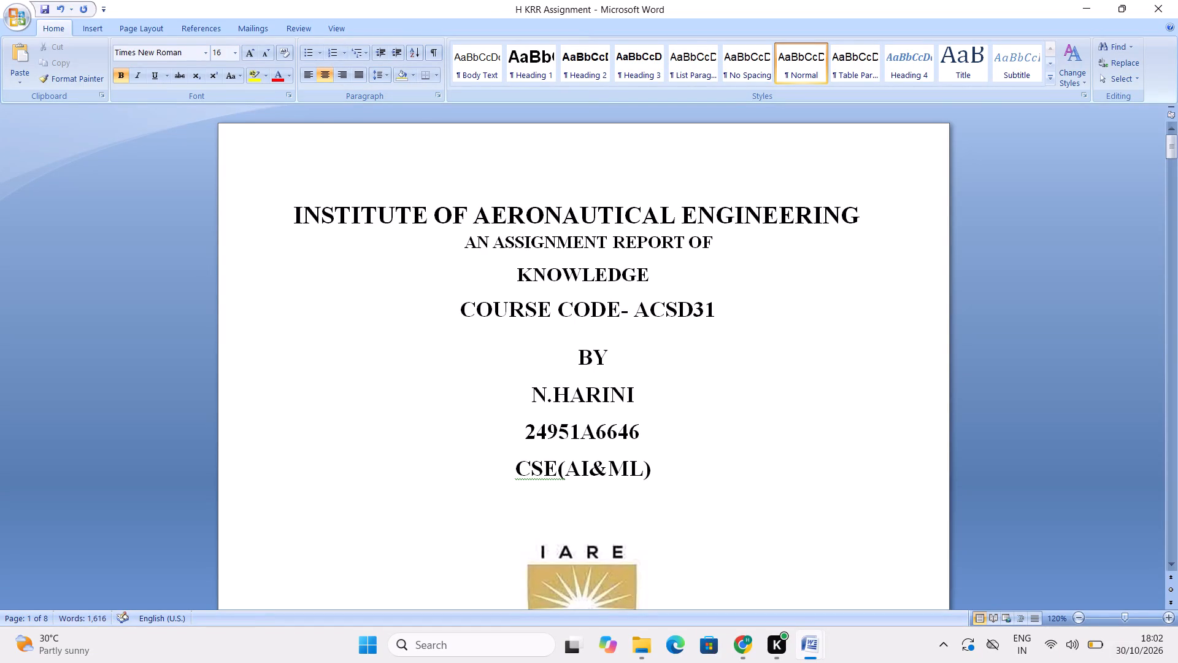
key(t)
key(BackSpace)
text(REPRESENA)
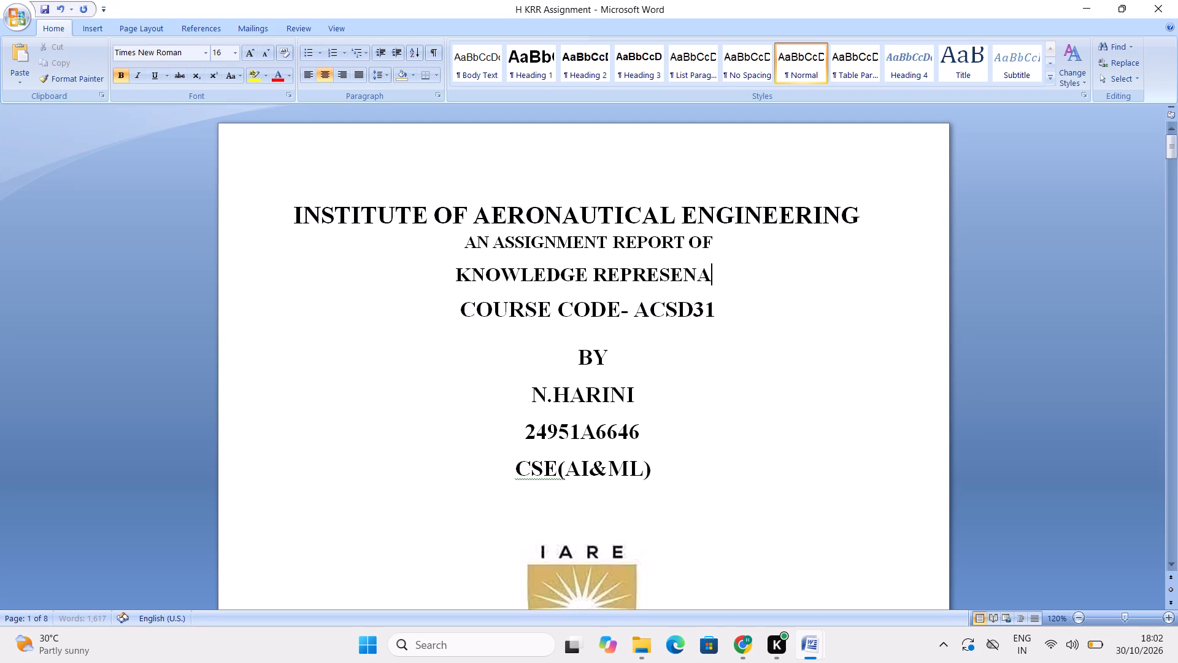
key(BackSpace)
text(TATION AND REAS)
text(ONING)
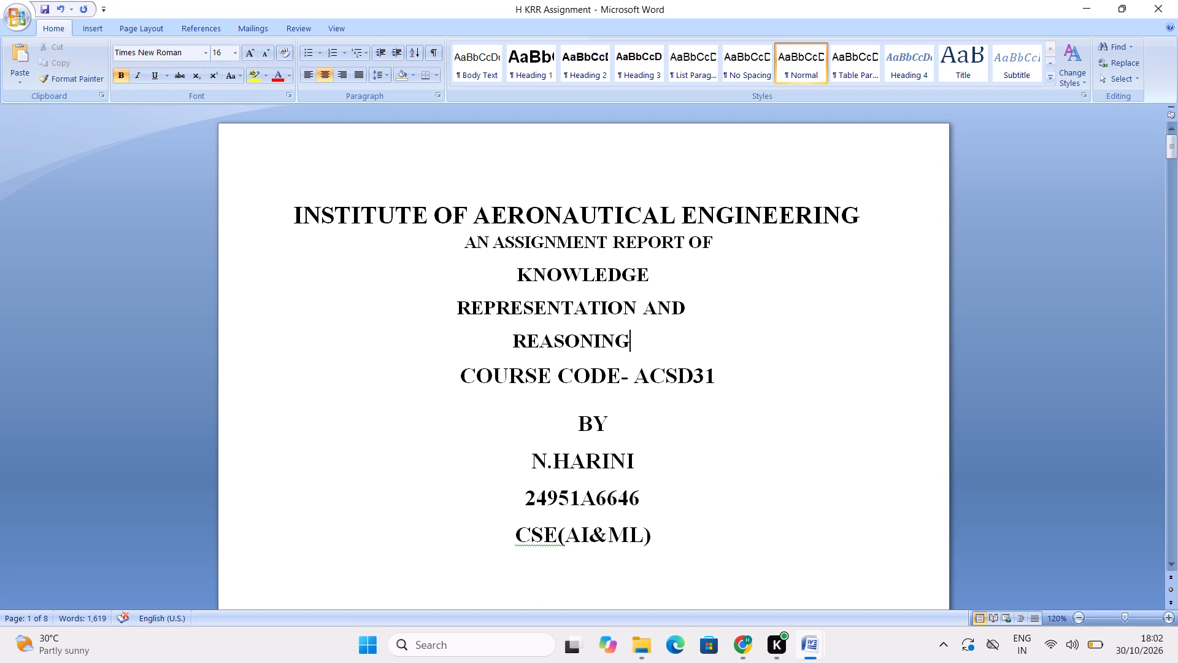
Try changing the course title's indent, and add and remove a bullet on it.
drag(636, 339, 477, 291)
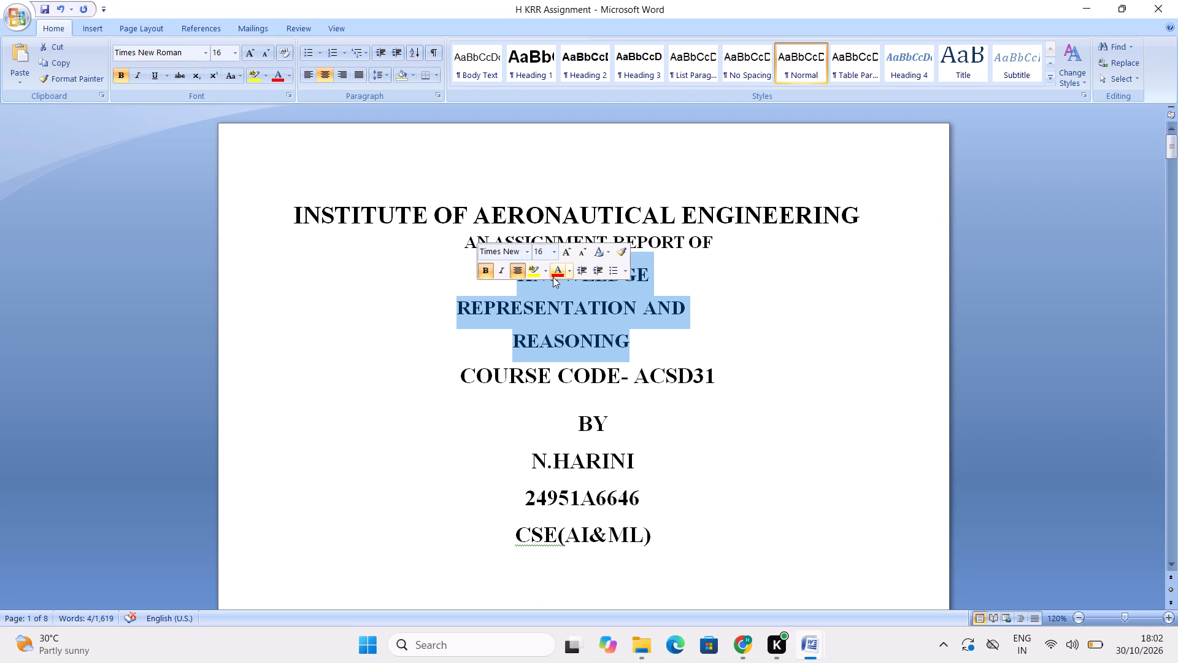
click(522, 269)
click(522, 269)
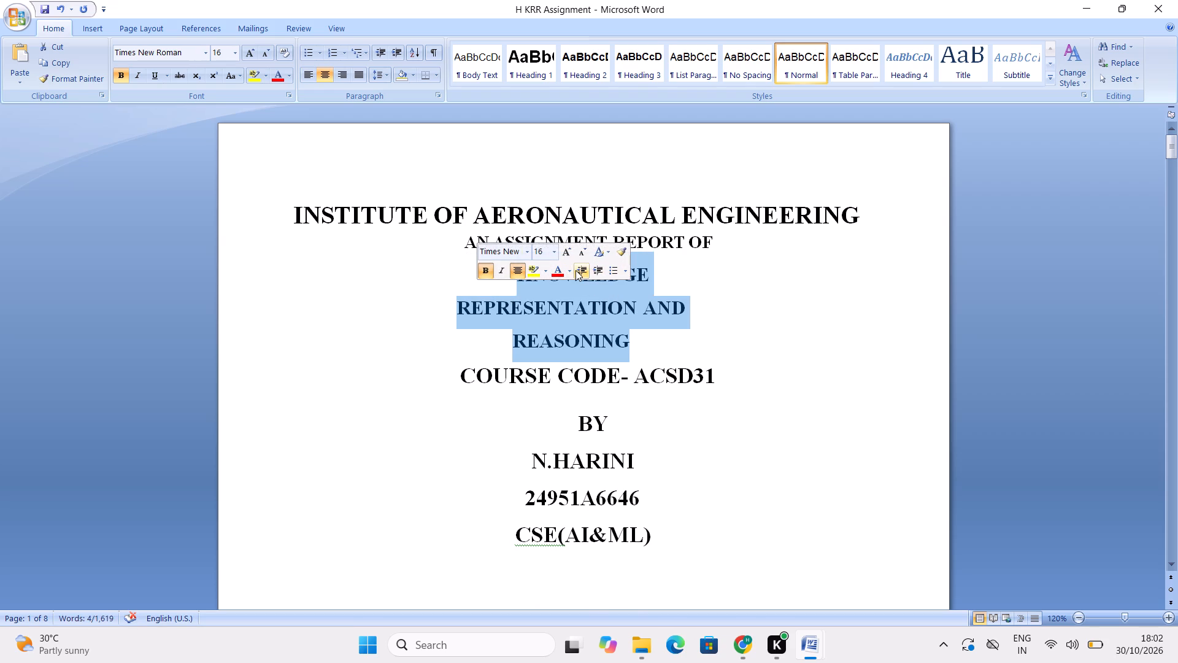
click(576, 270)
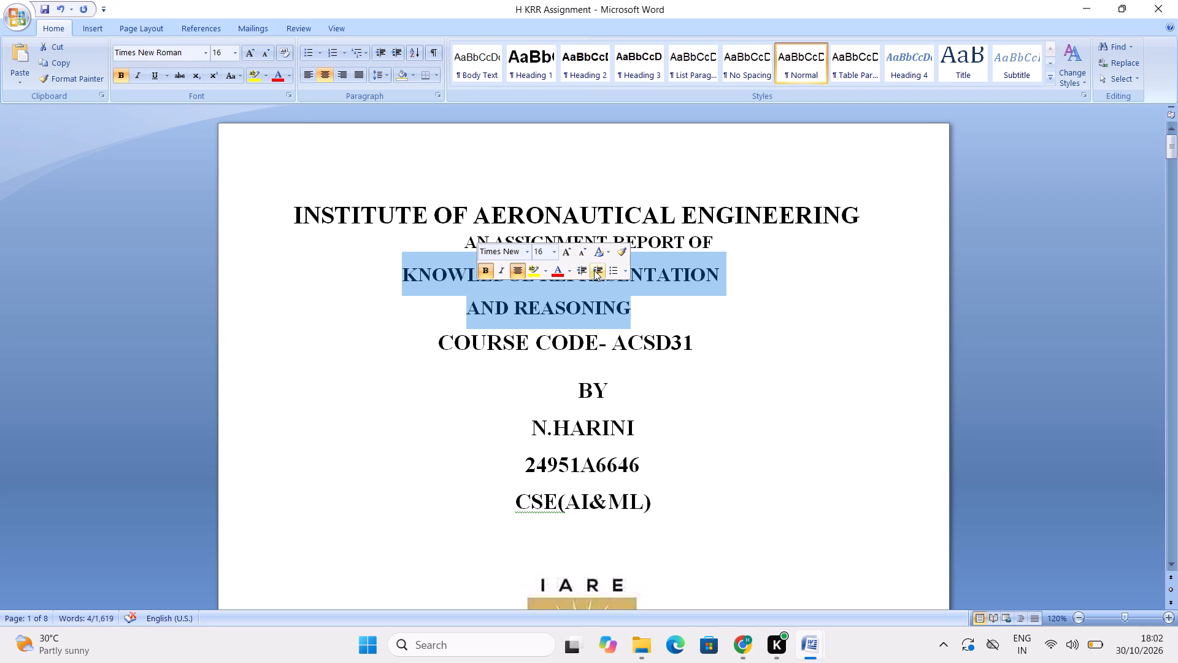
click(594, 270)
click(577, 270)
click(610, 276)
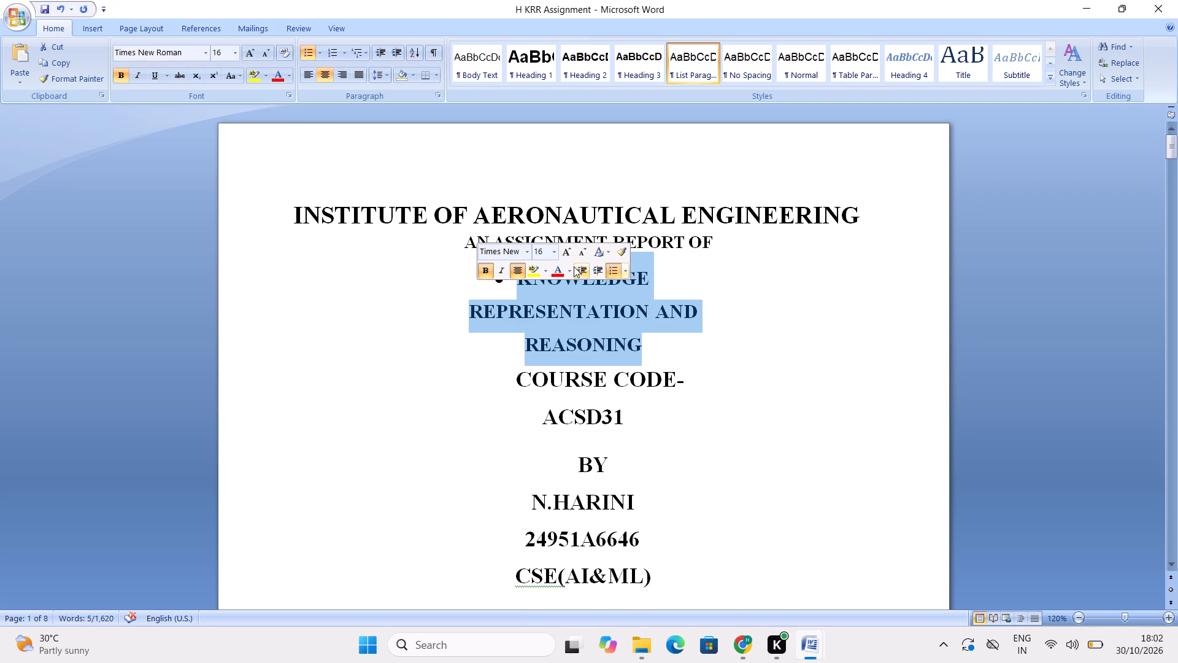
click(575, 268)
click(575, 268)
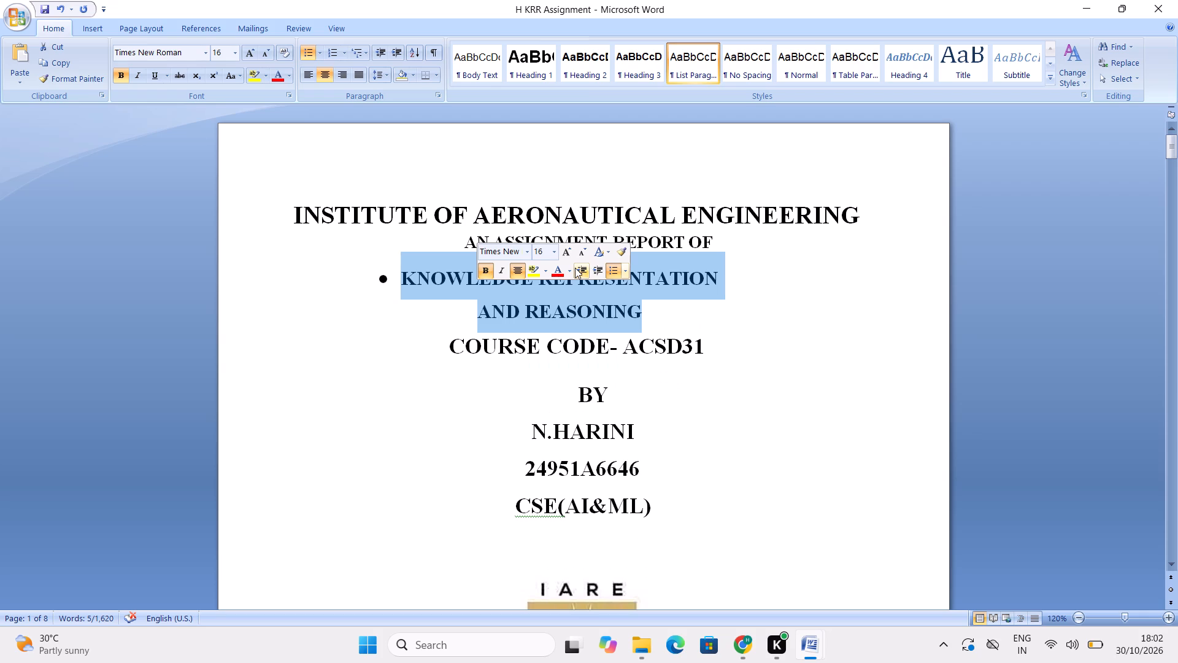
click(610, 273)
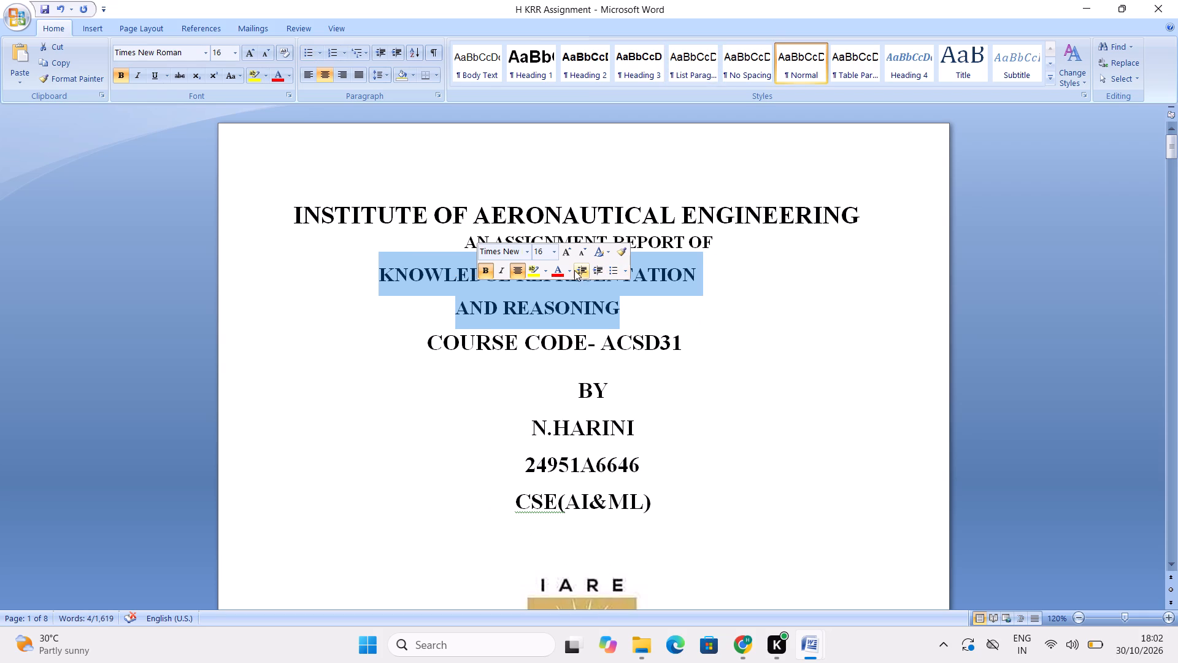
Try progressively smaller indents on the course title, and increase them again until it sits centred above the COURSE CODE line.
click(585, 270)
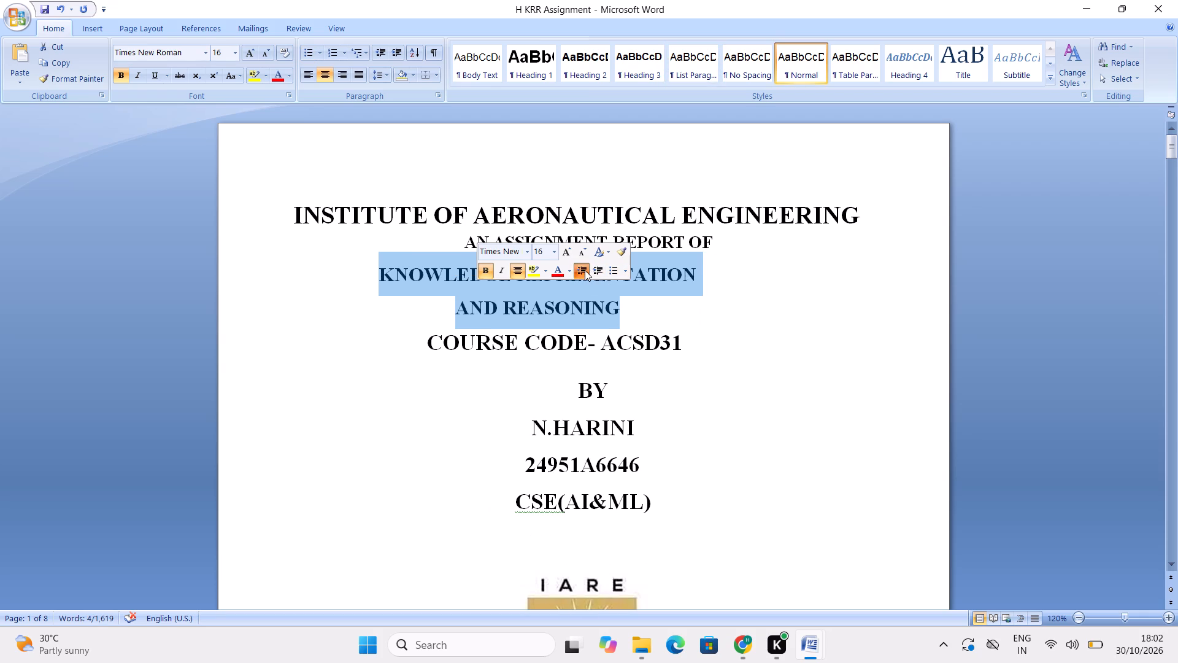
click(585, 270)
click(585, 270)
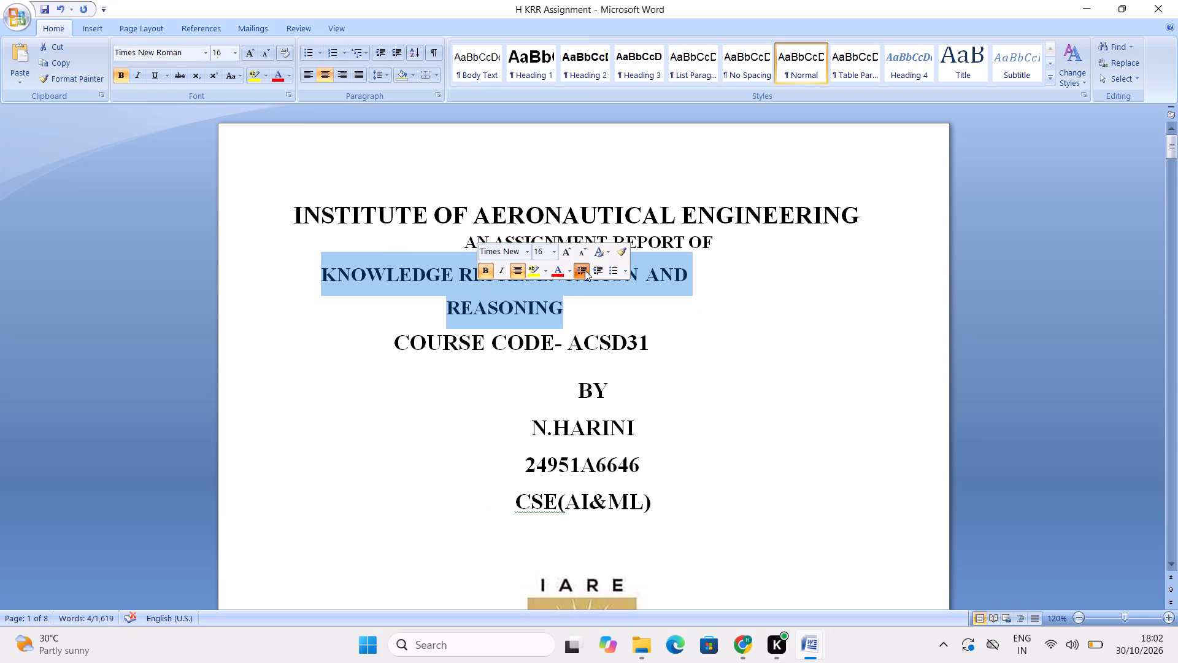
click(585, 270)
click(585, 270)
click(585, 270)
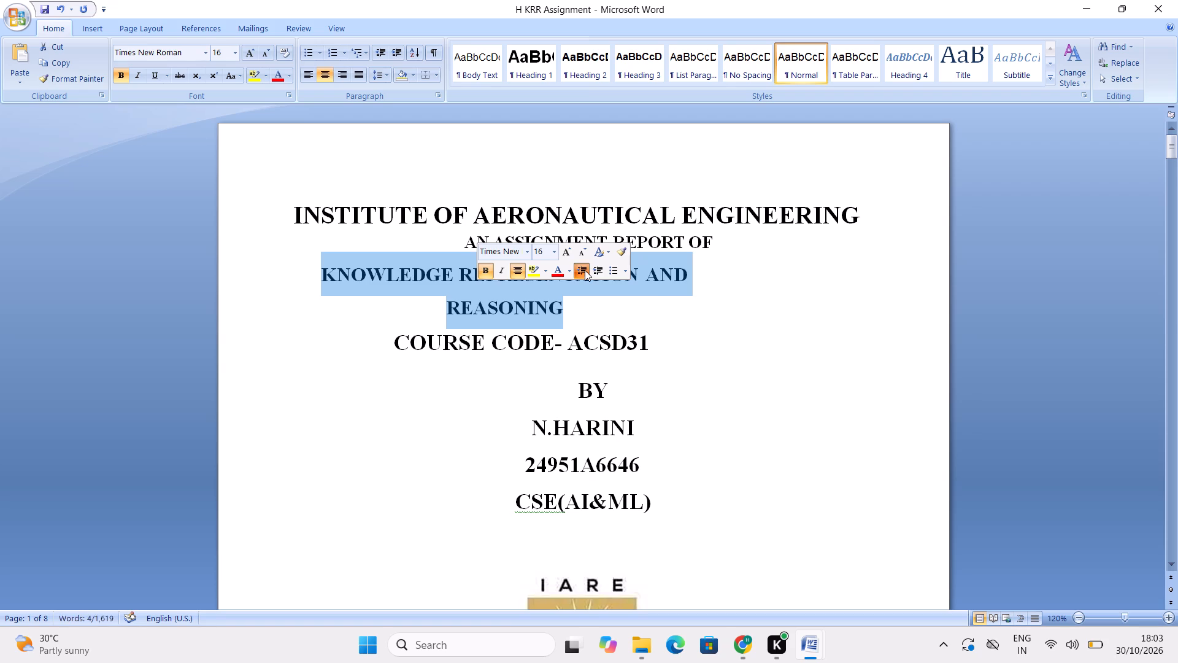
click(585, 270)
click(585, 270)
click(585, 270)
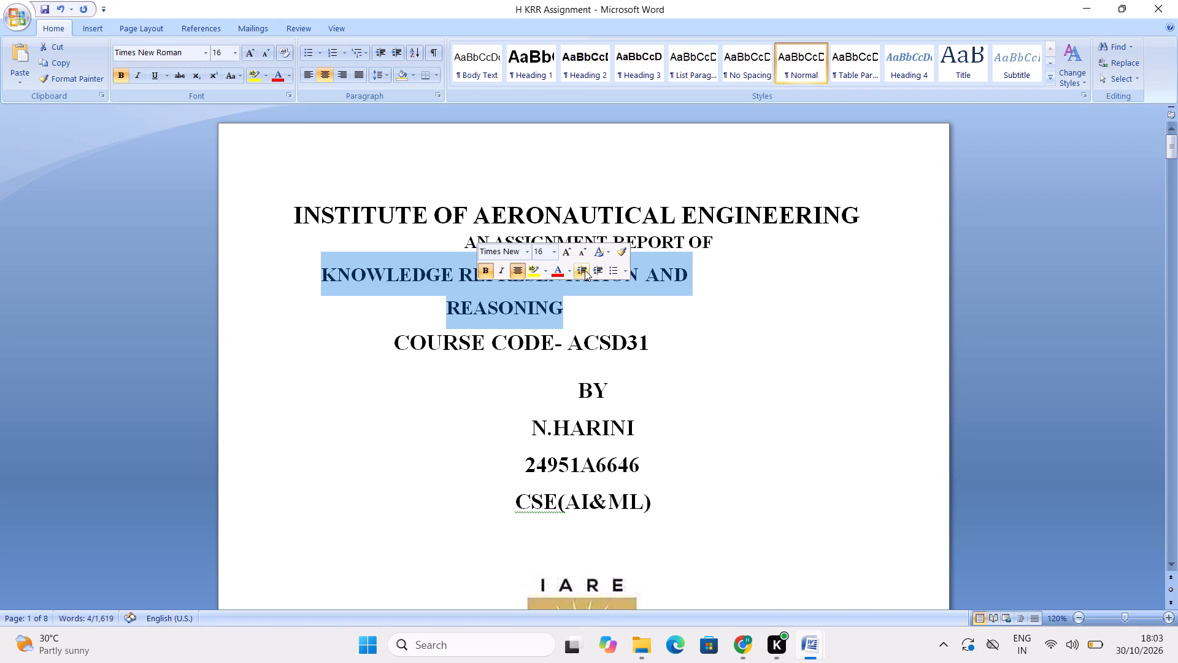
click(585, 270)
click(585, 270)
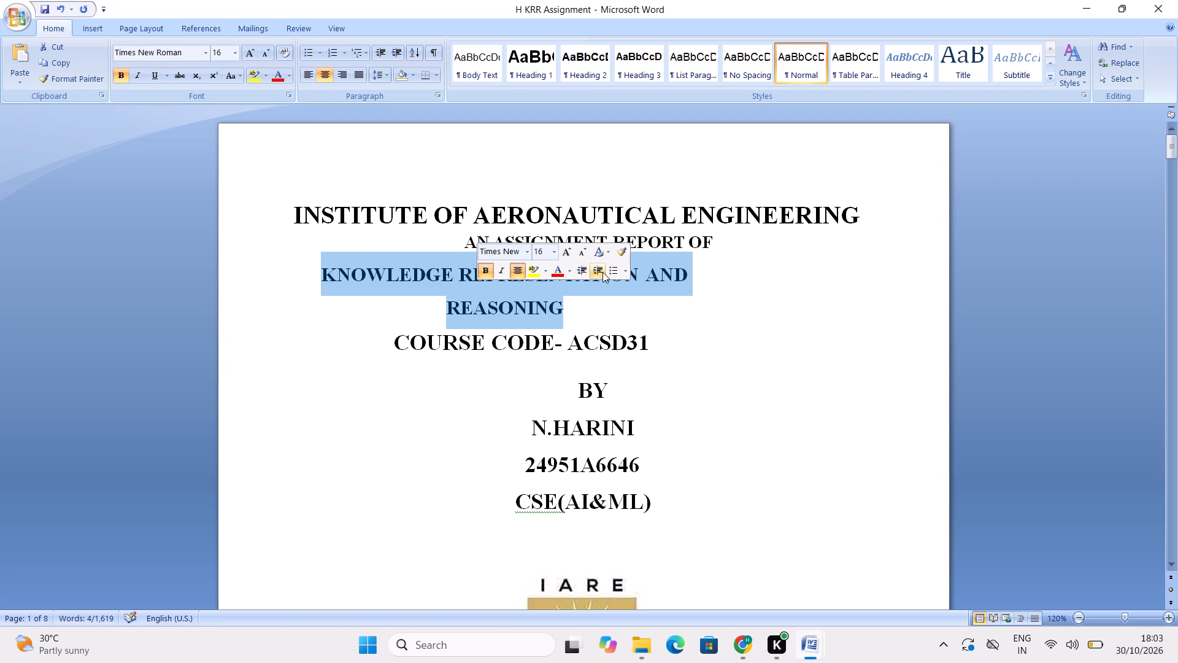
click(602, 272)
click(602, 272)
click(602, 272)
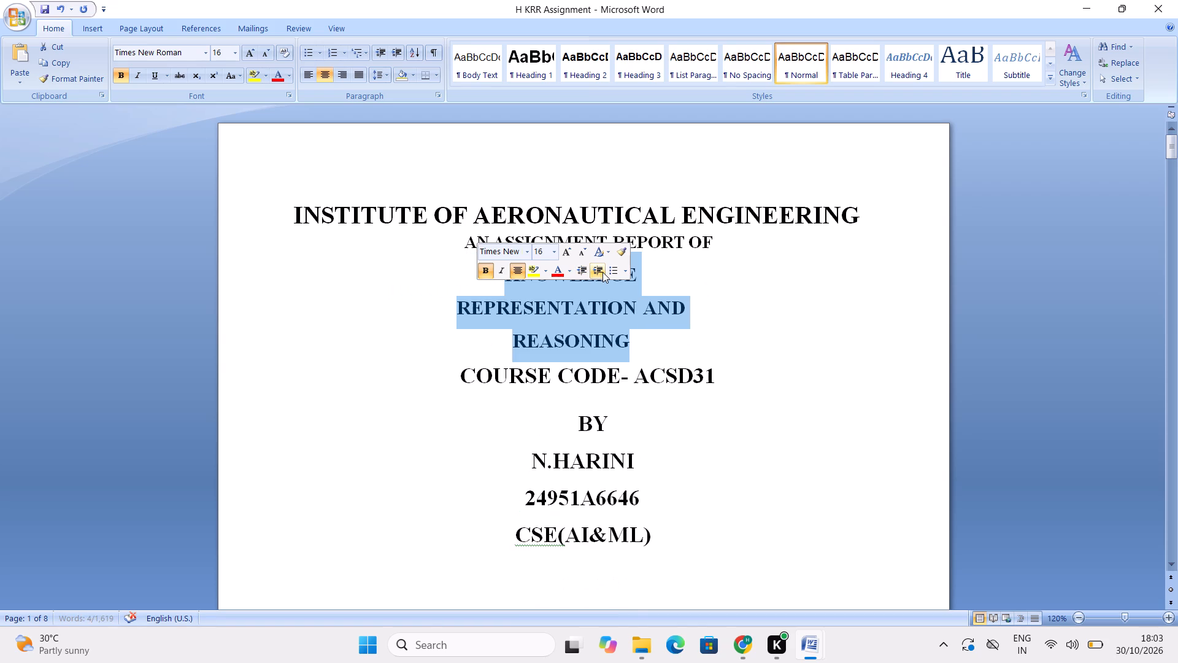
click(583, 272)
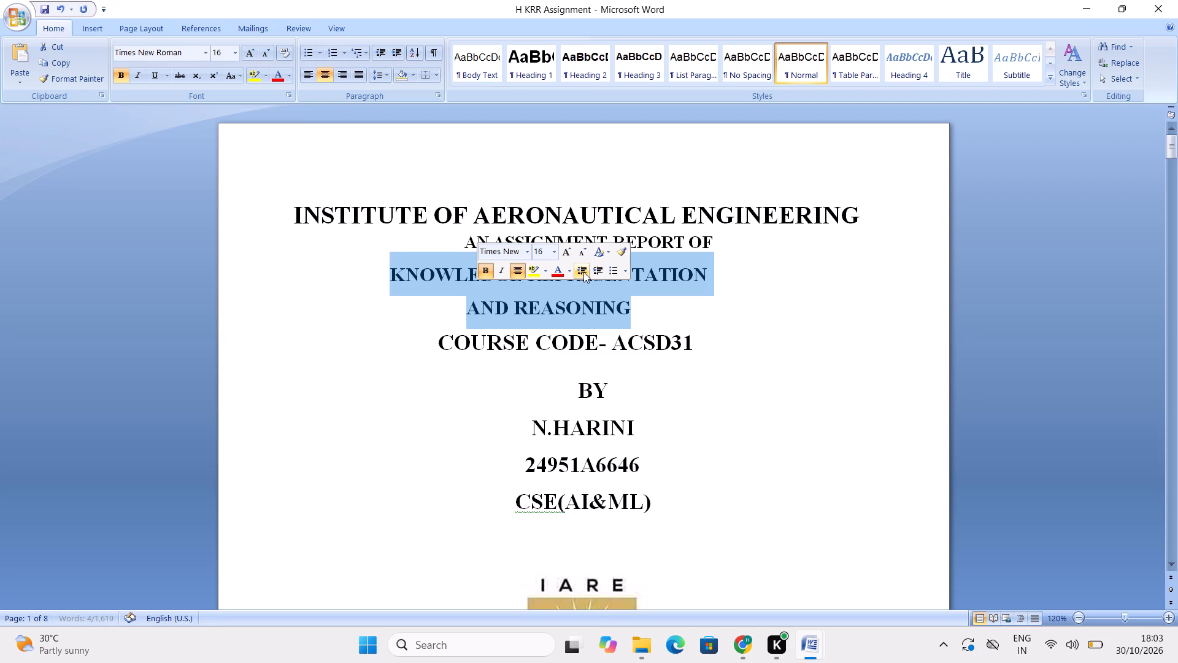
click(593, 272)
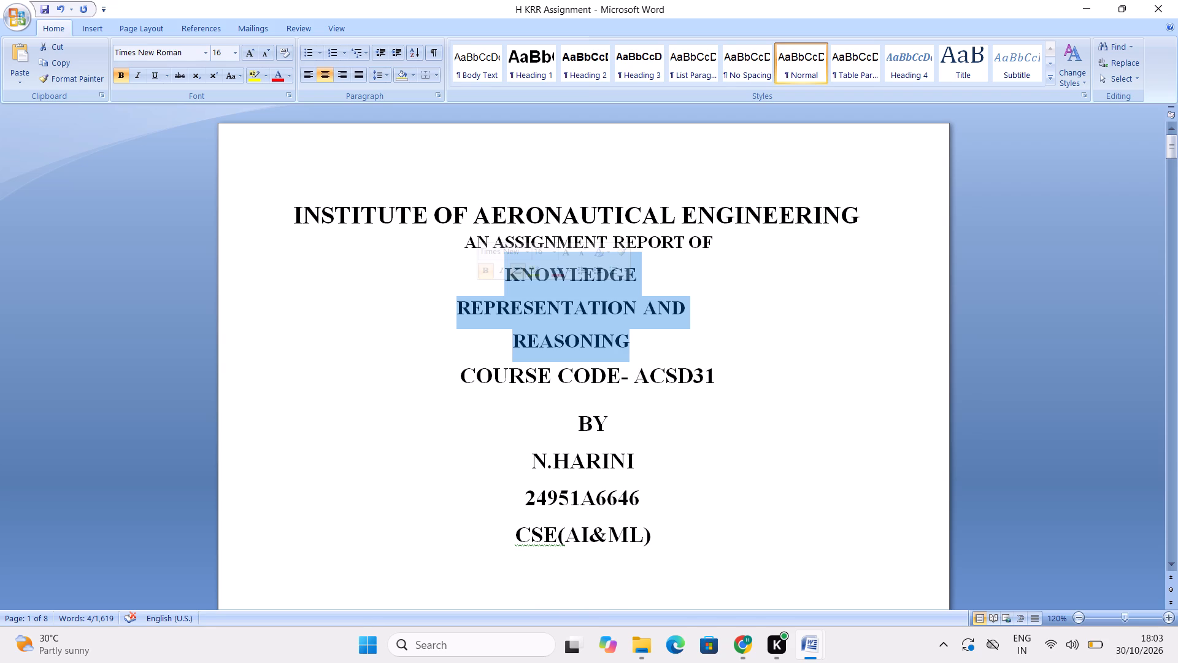
Open the KRR AAT-1 abhi document from the Downloads folder to examine its cover page layout.
click(637, 658)
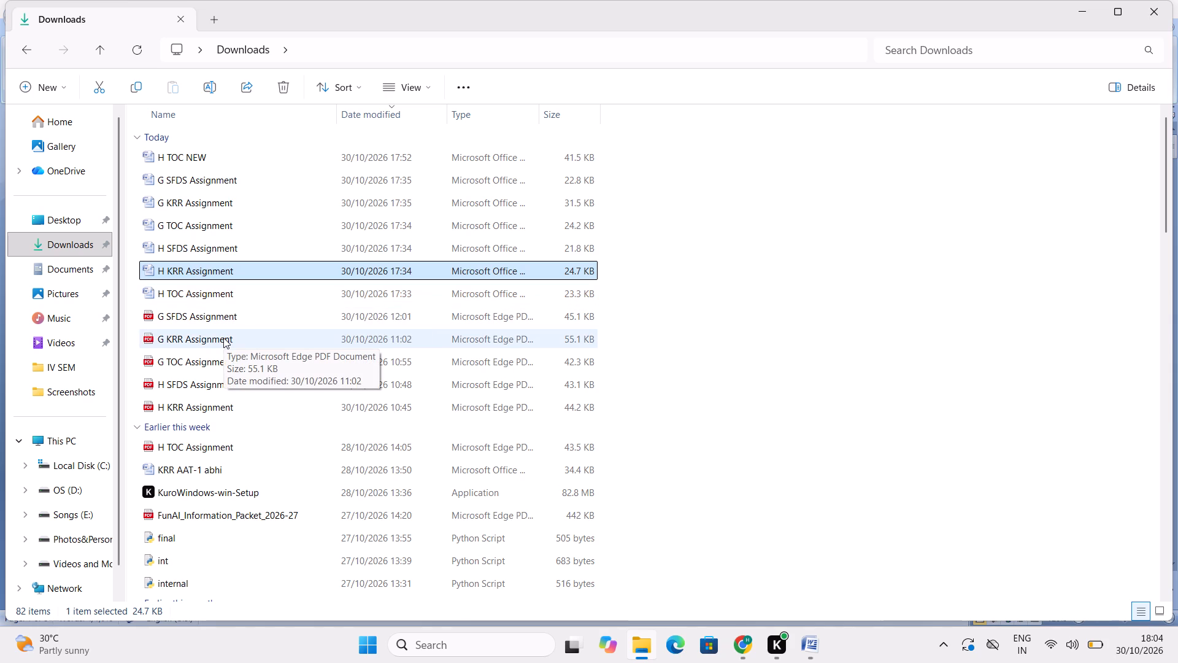
double_click(179, 466)
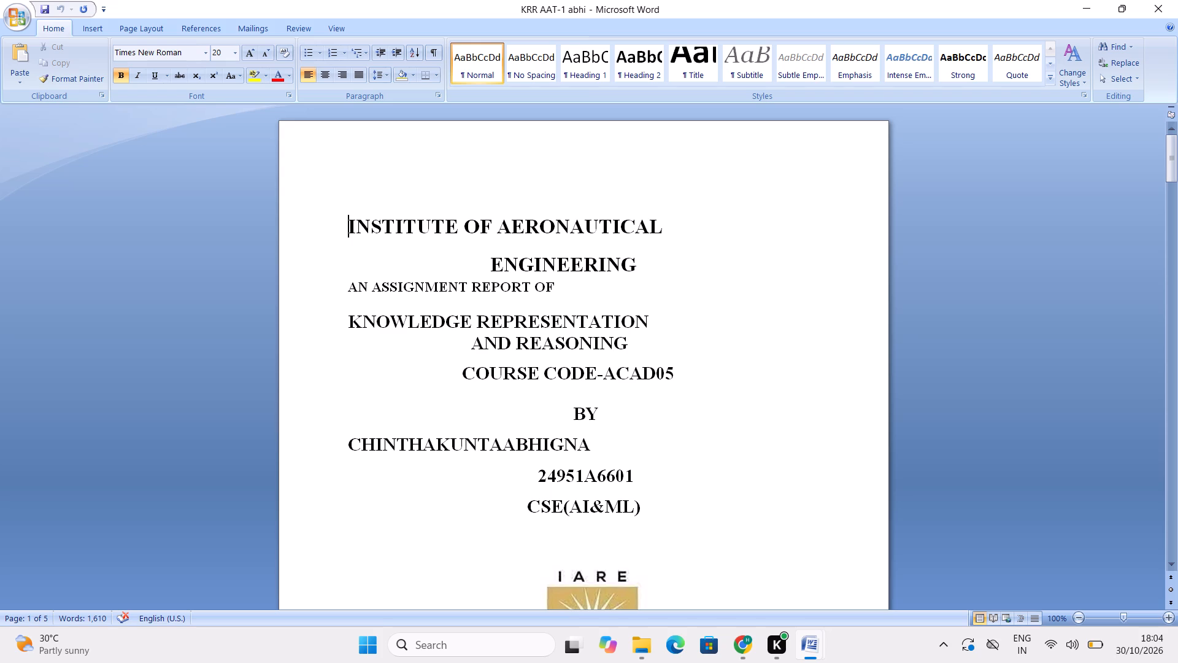
Switch back to the H KRR Assignment document.
key(super+Tab)
key(super+Tab)
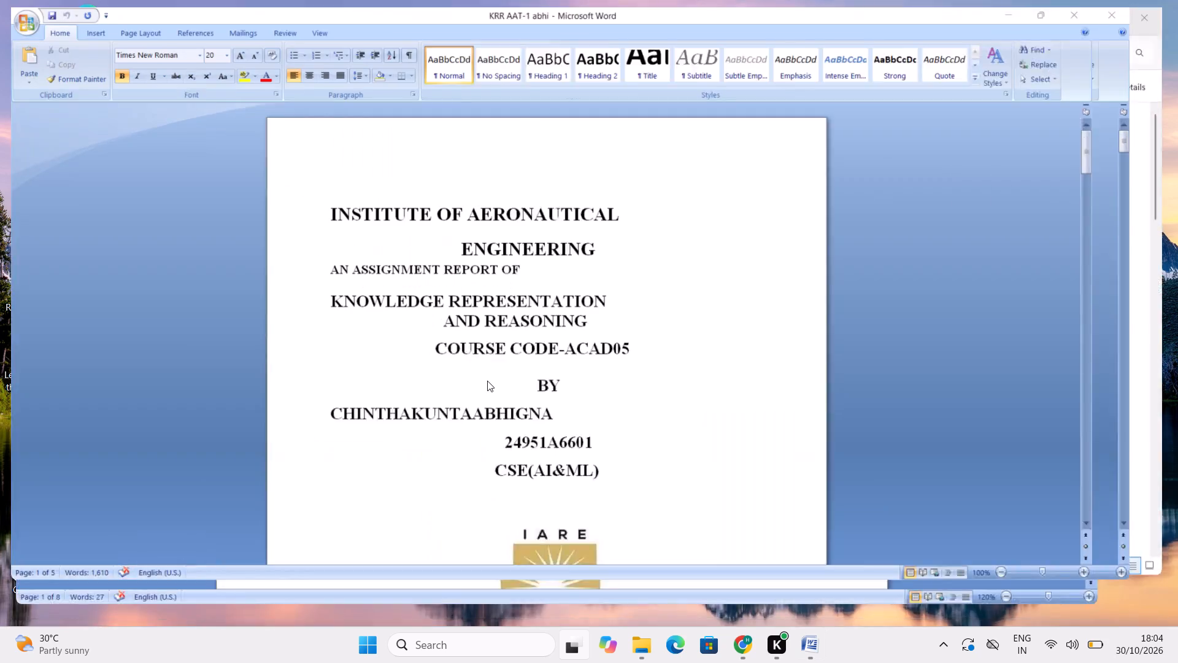
key(alt+Tab)
key(alt+Tab)
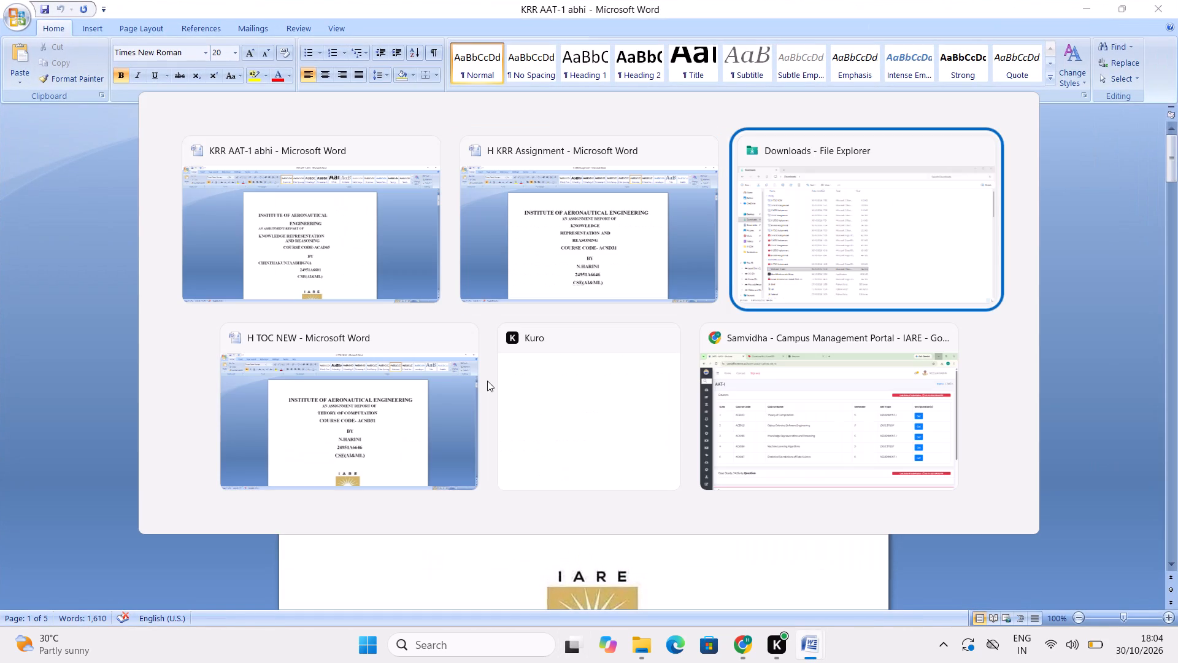
key(alt+Tab)
key(alt+Tab)
key(alt+Tab)
key(alt+Tab)
key(alt+Tab)
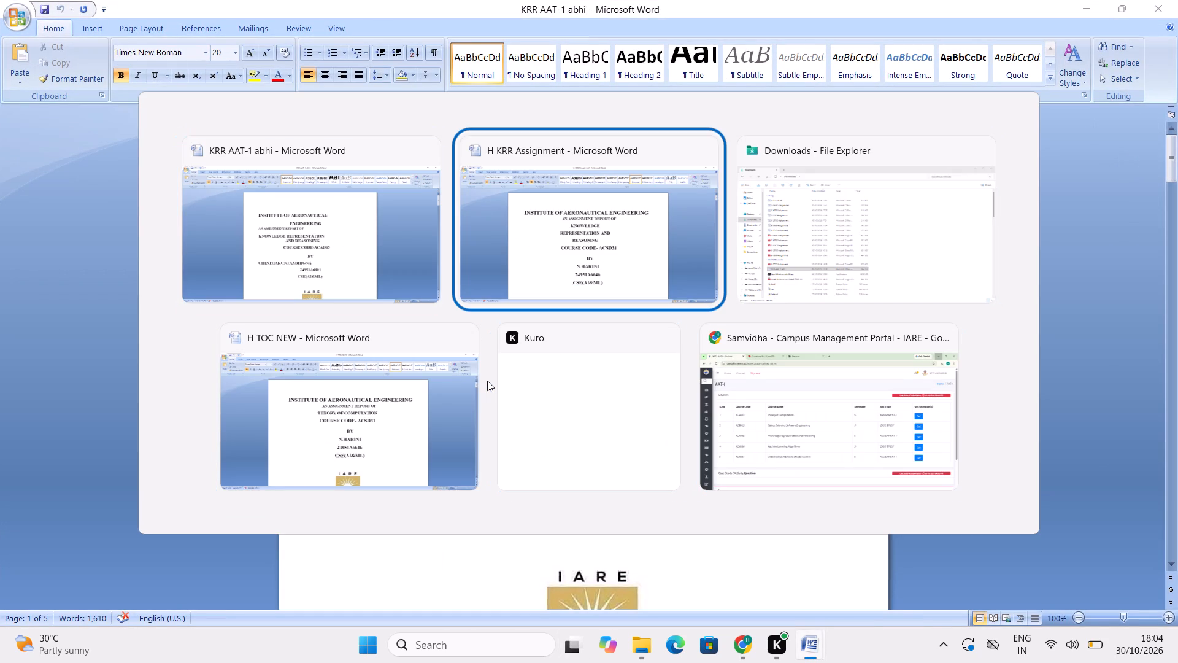
key(alt+Tab)
key(alt+Tab)
key(alt+Tab)
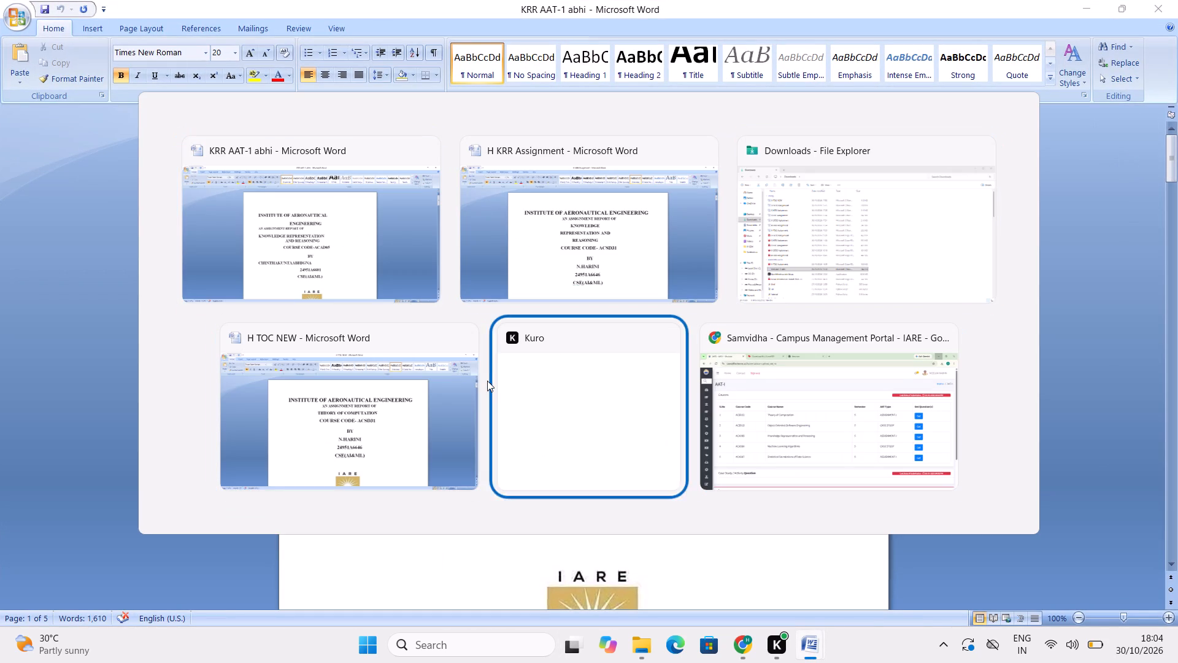
key(alt+Tab)
key(alt+Tab)
key(alt+Delete)
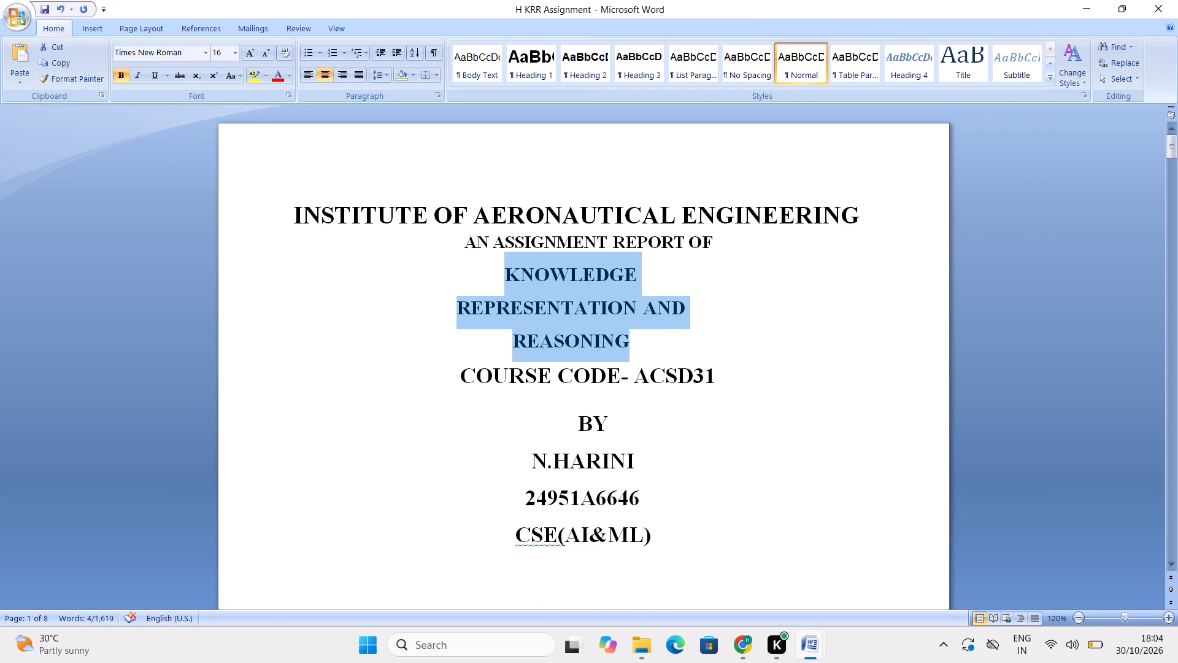
Look over the cover page and the measures table under question 1.
scroll(698, 449, down, 1)
scroll(698, 449, up, 1)
click(698, 449)
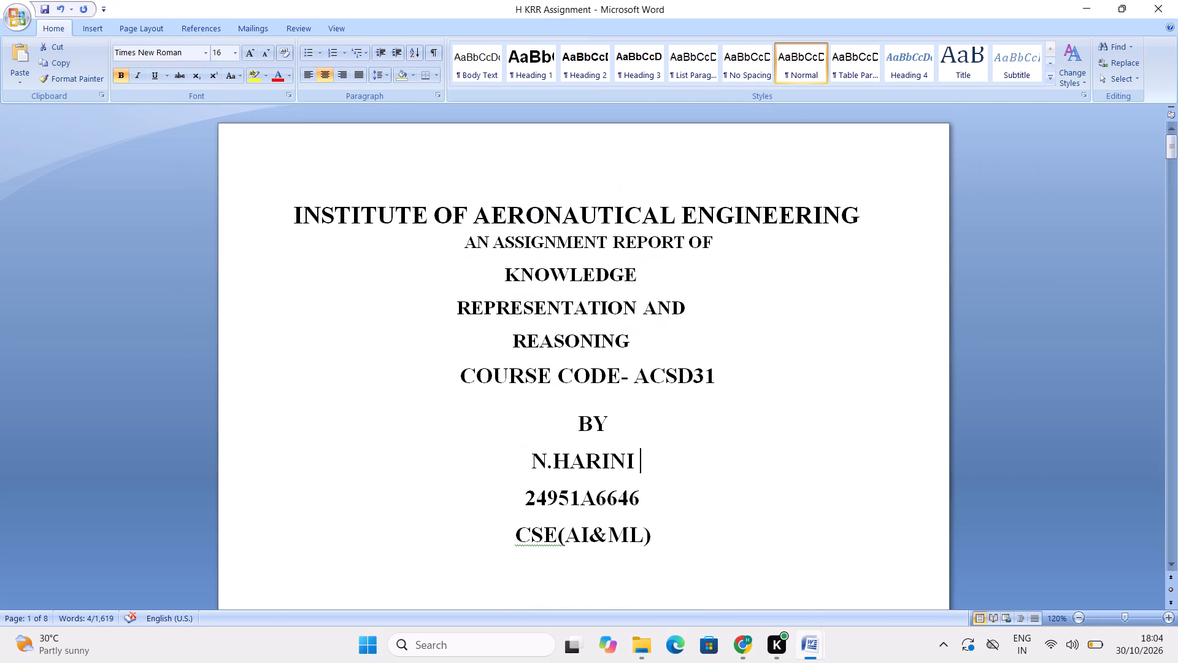
scroll(698, 449, down, 4)
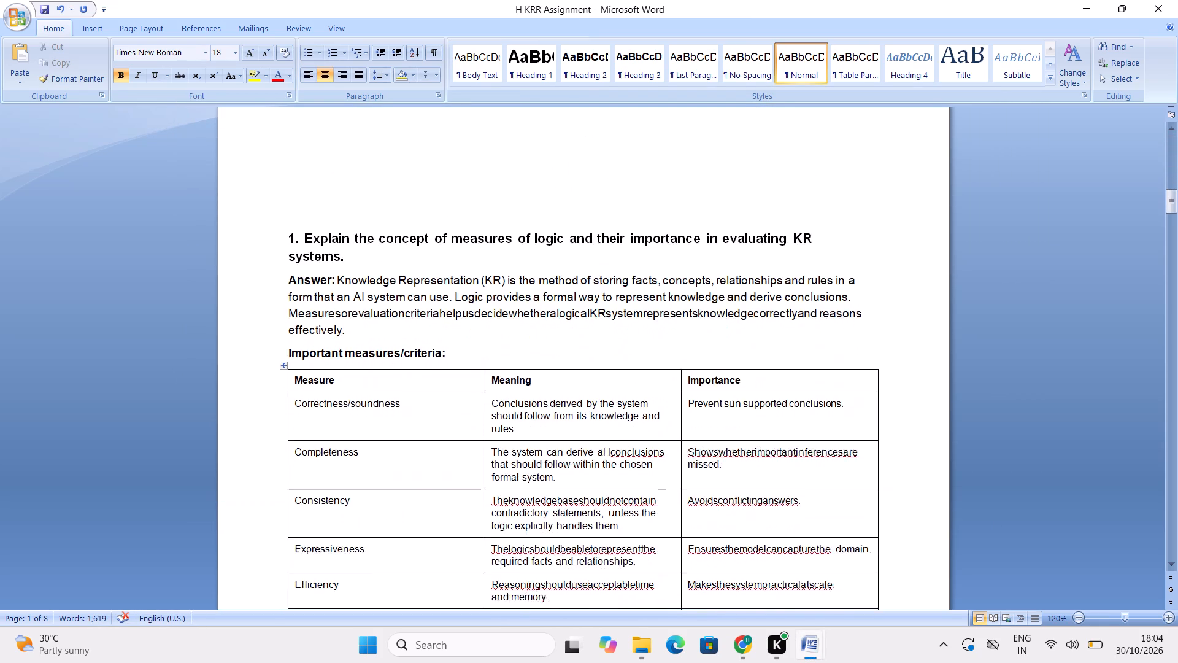
scroll(698, 449, down, 2)
scroll(698, 449, up, 7)
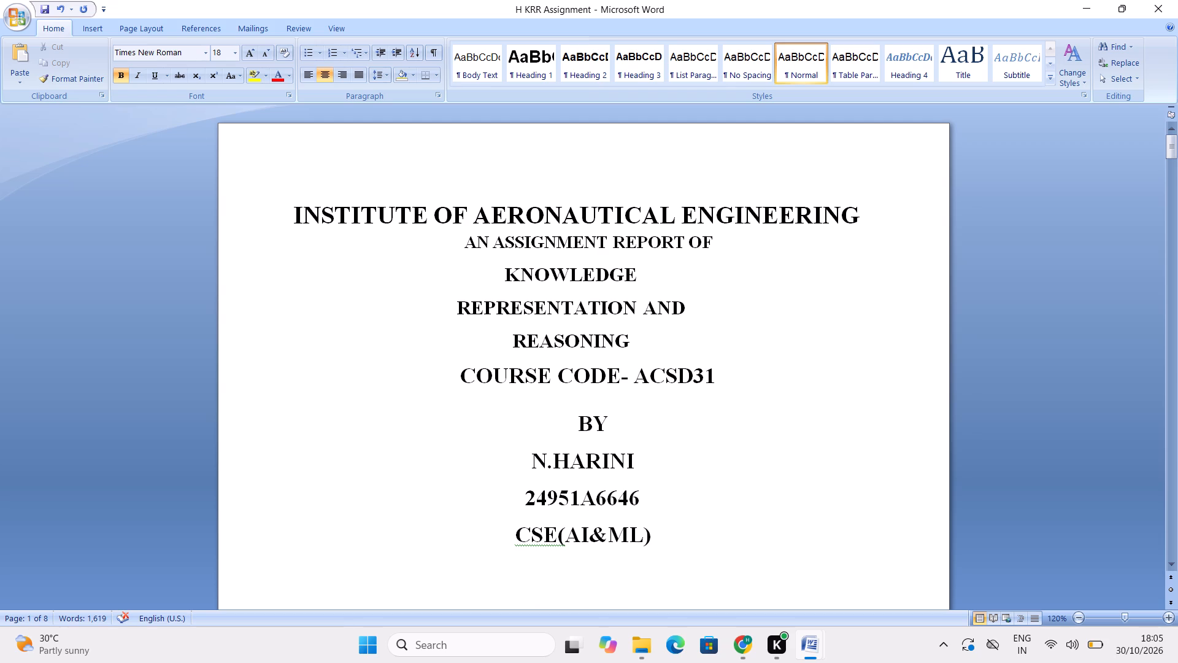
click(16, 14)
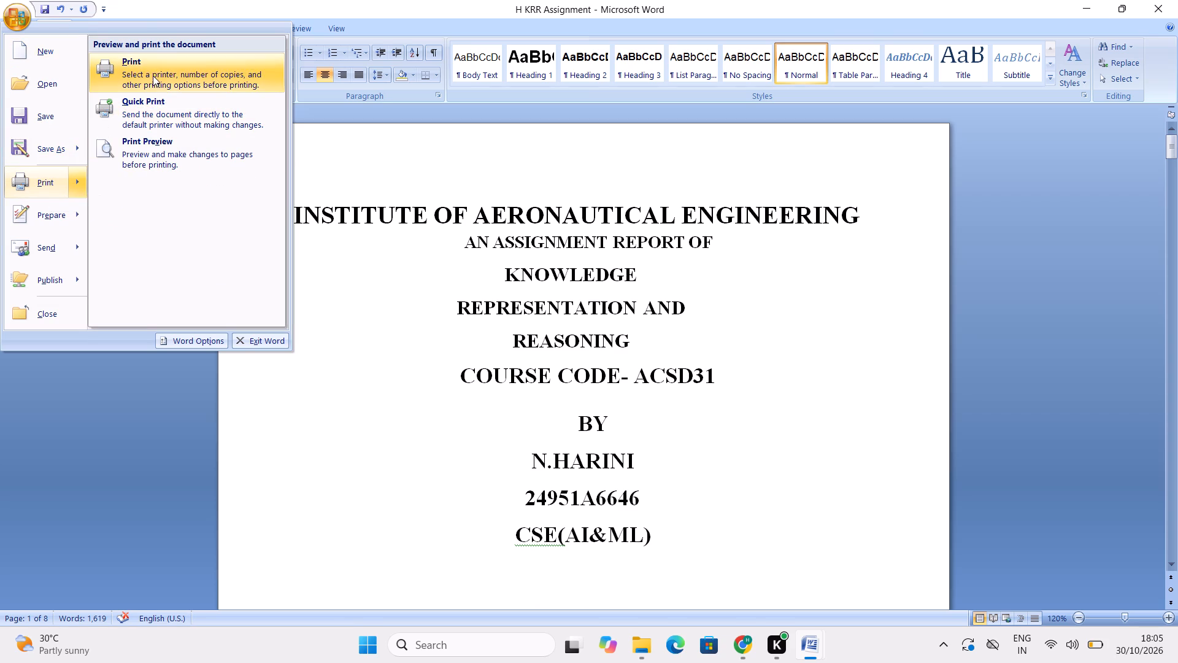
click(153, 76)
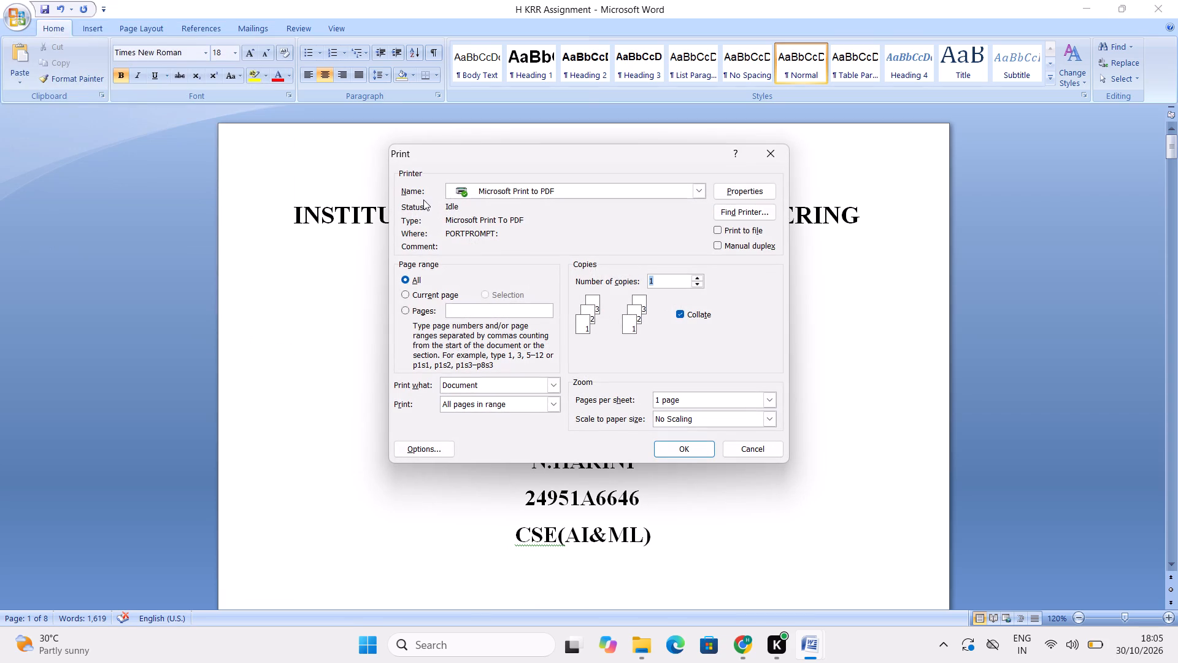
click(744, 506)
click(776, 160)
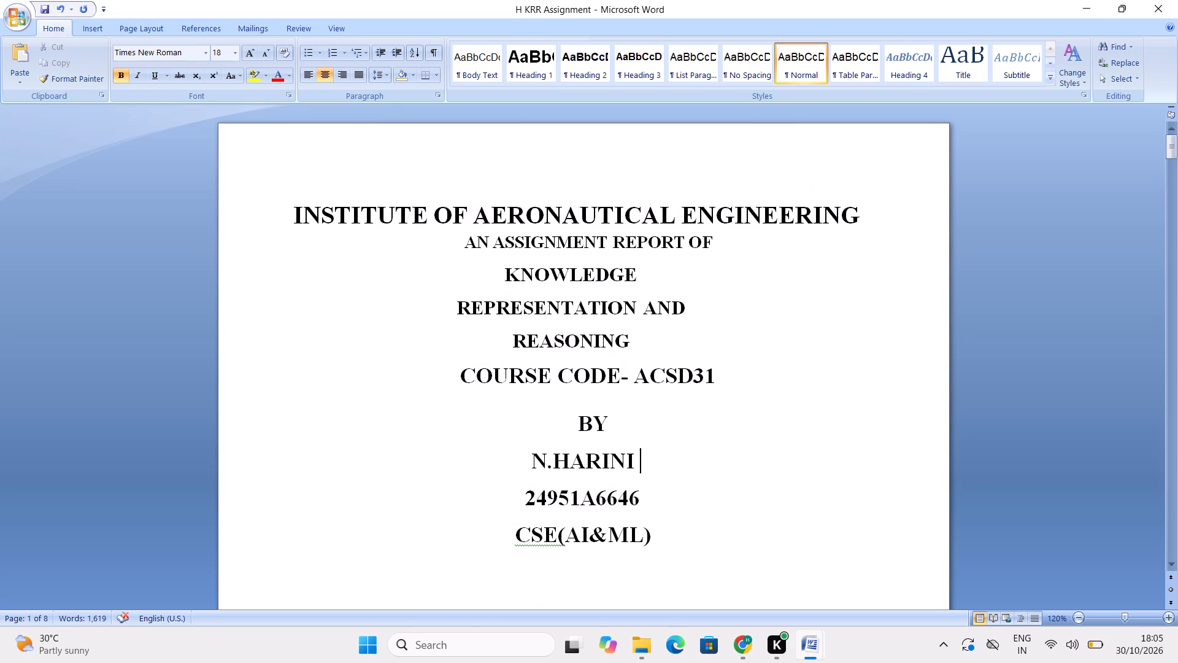
Delete the ACSD31 code from the COURSE CODE line on the cover page.
drag(720, 384, 638, 374)
key(BackSpace)
Switch to the Samvidha portal in Chrome, sign in with the saved credentials, and open the AAT-I courses page.
key(alt+Tab)
key(alt+Tab)
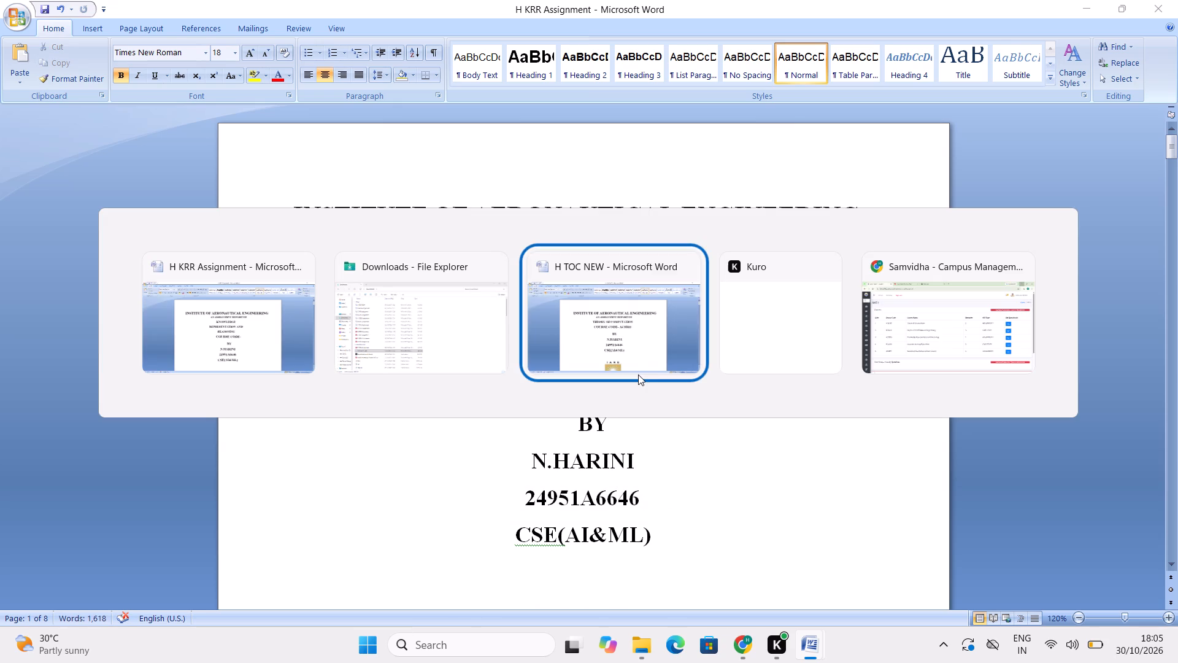
key(alt+Tab)
key(alt+Tab)
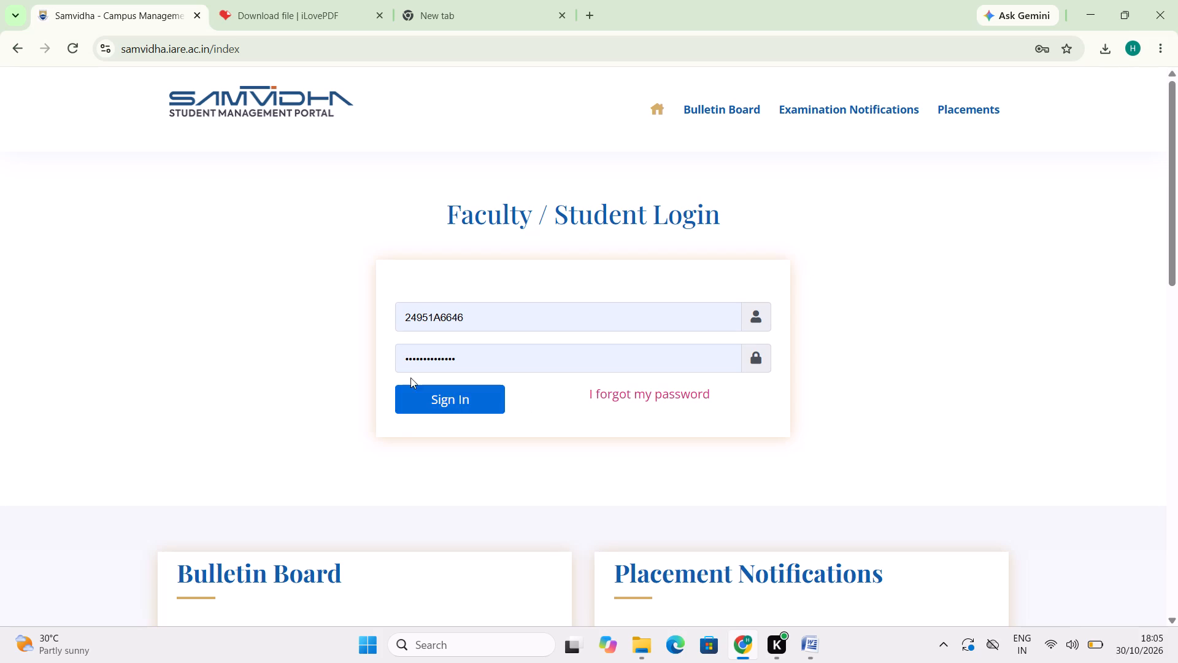
click(437, 403)
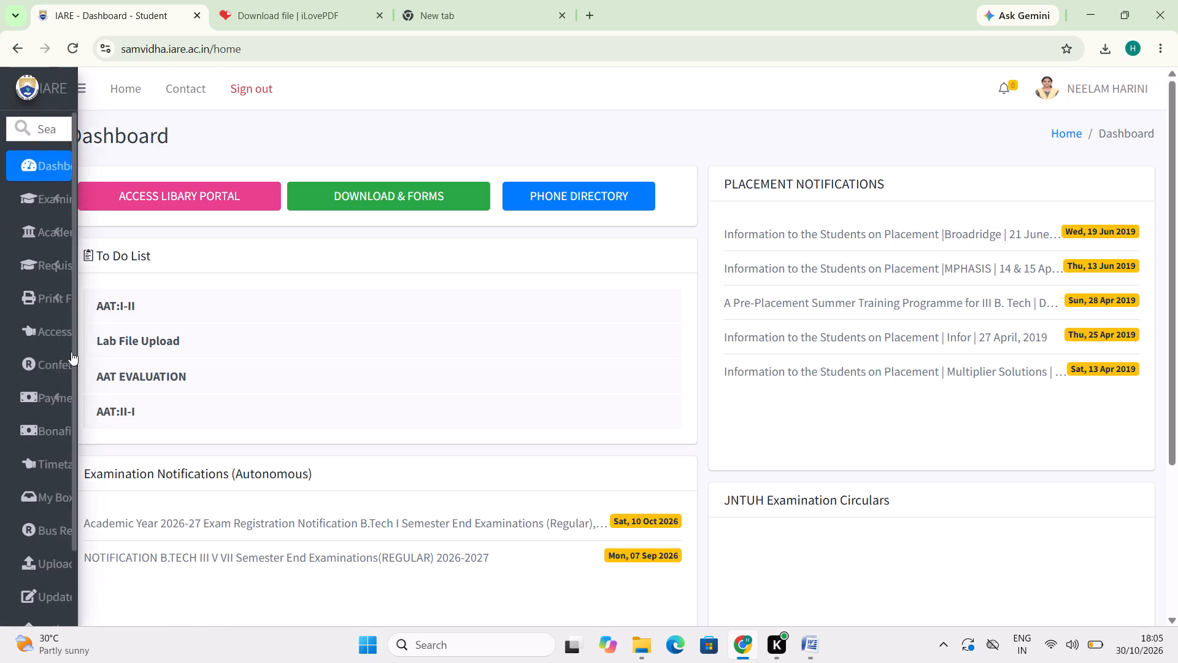
scroll(127, 508, down, 3)
click(115, 533)
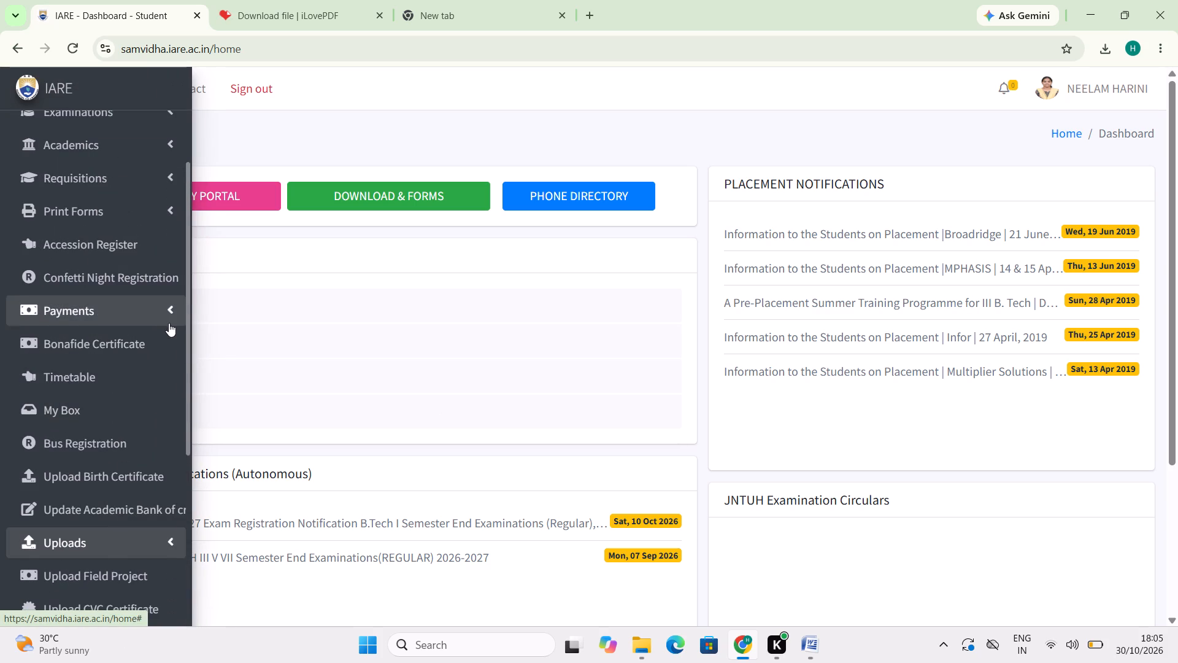
scroll(112, 443, down, 4)
click(101, 508)
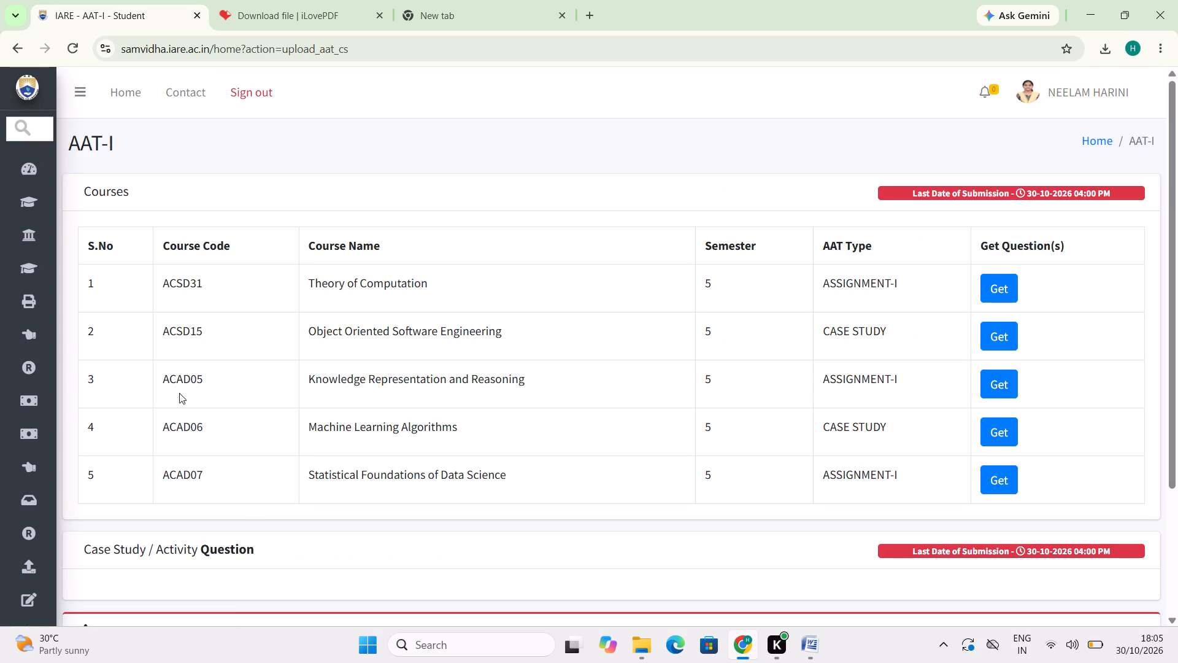
Copy the Knowledge Representation and Reasoning course code, ACAD05, and return to the H KRR Assignment document in Word.
drag(202, 378, 145, 378)
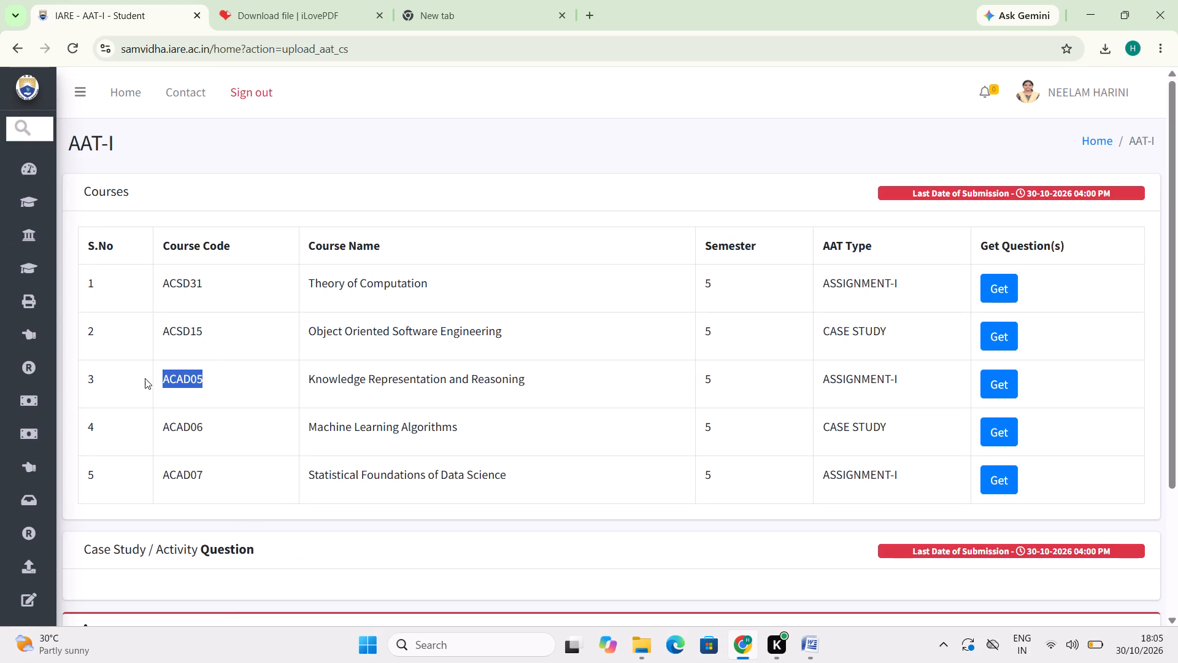
drag(145, 378, 142, 378)
key(ctrl+c)
key(alt+Tab)
key(alt+Tab)
key(alt+Tab)
key(alt+Tab)
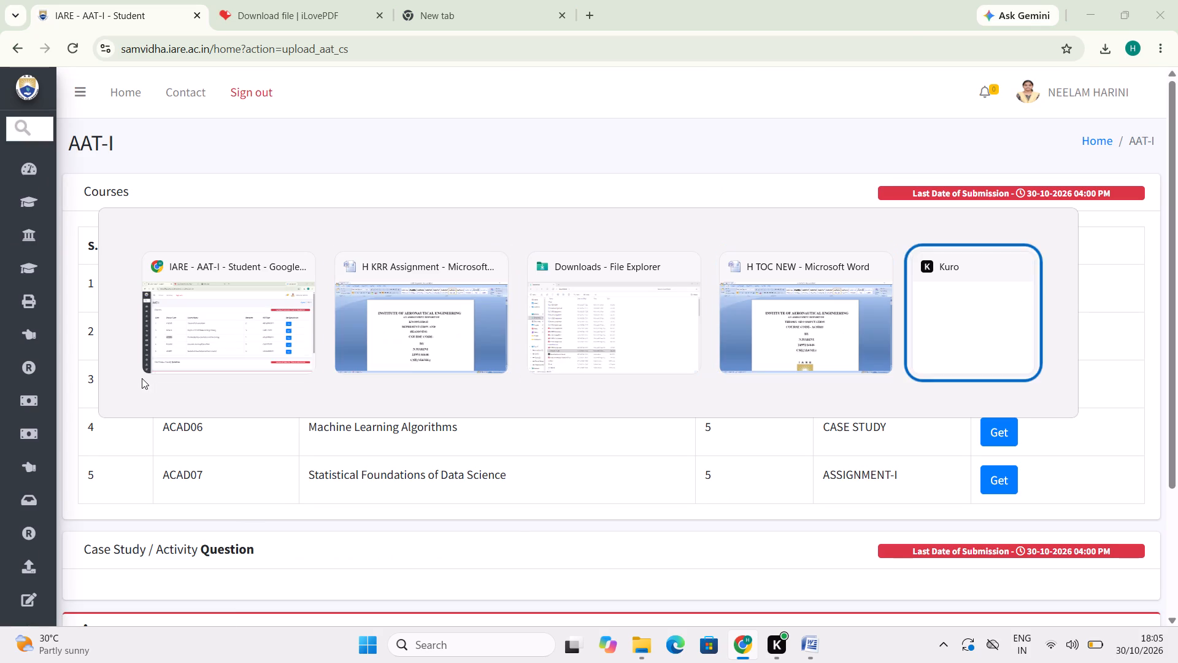
key(alt+Tab)
key(alt+Tab)
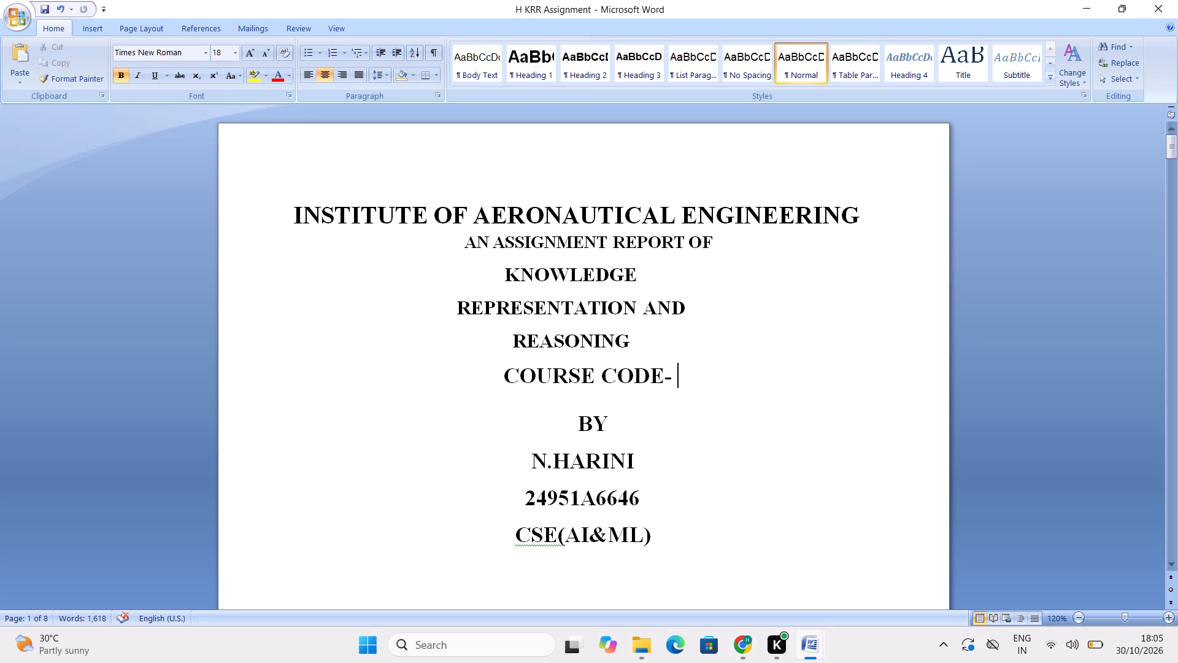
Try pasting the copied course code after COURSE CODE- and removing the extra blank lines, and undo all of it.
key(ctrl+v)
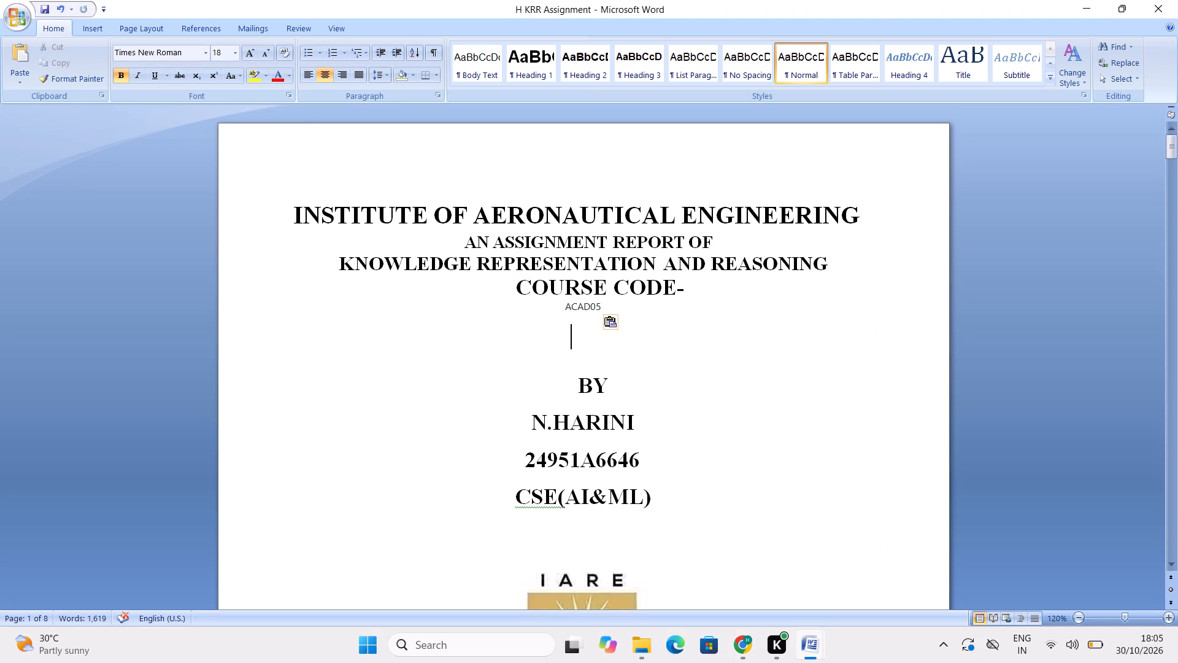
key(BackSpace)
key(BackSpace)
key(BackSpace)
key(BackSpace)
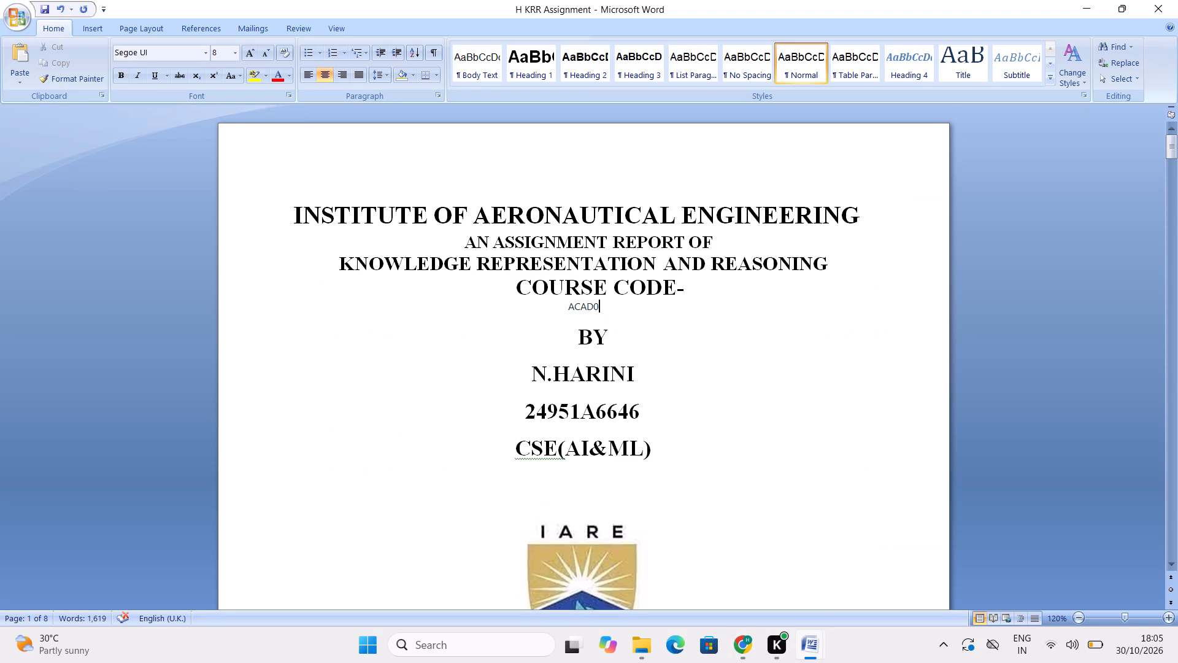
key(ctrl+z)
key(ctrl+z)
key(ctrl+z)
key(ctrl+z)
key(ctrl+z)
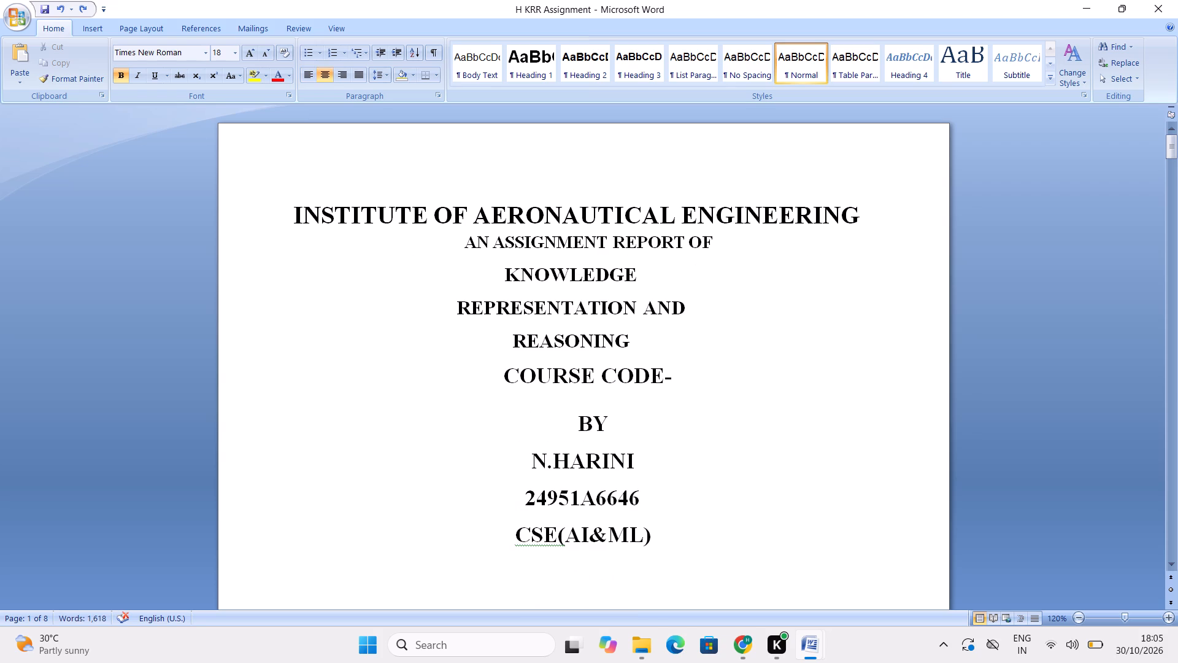
Enter ACAD05 as the course code on the cover page's COURSE CODE line.
text(ACAD)
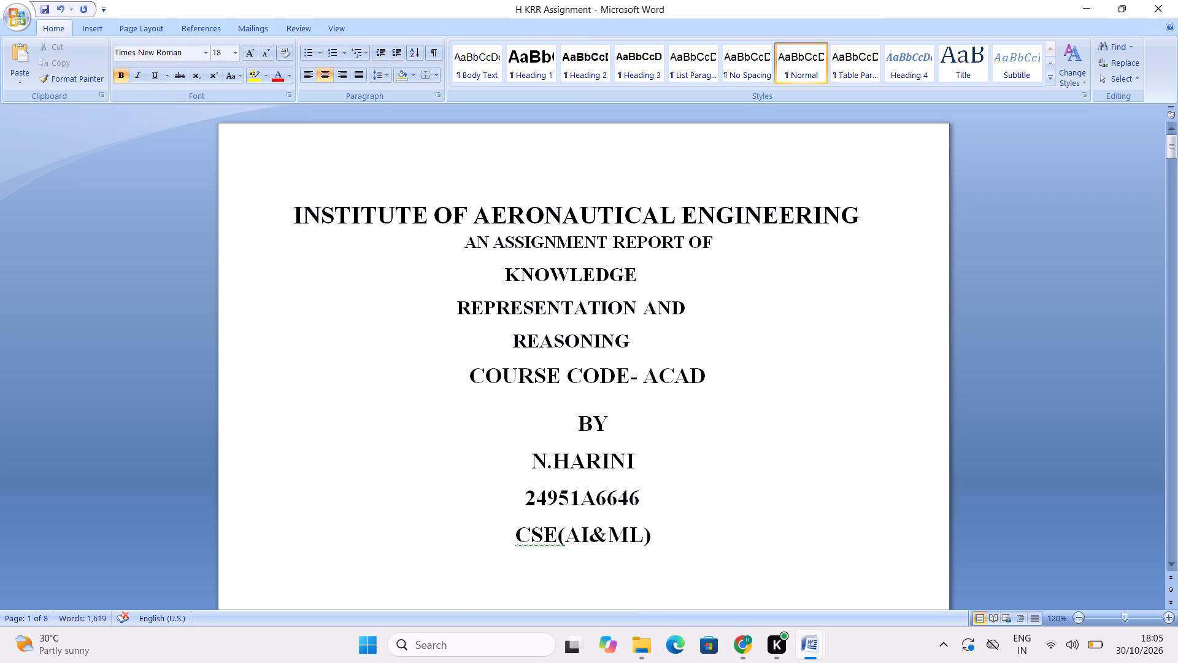
key(0)
key(5)
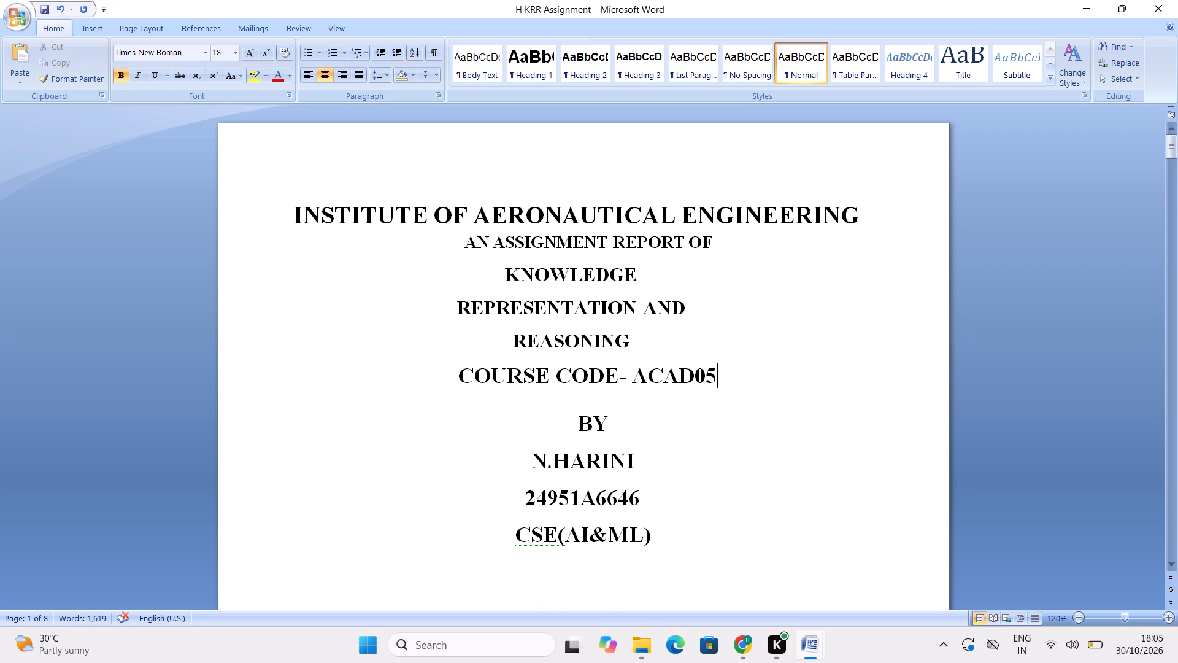
Print the whole document with Microsoft Print to PDF, saving it in Downloads as H KRR NEW.
click(25, 10)
scroll(606, 499, down, 2)
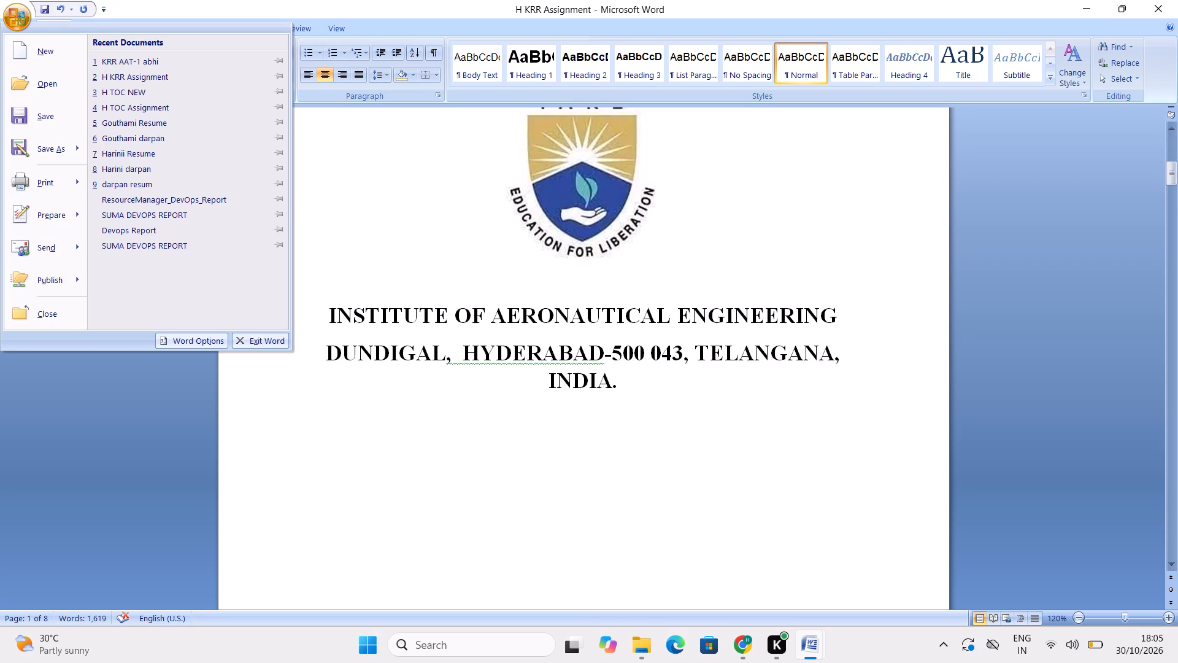
scroll(606, 499, up, 1)
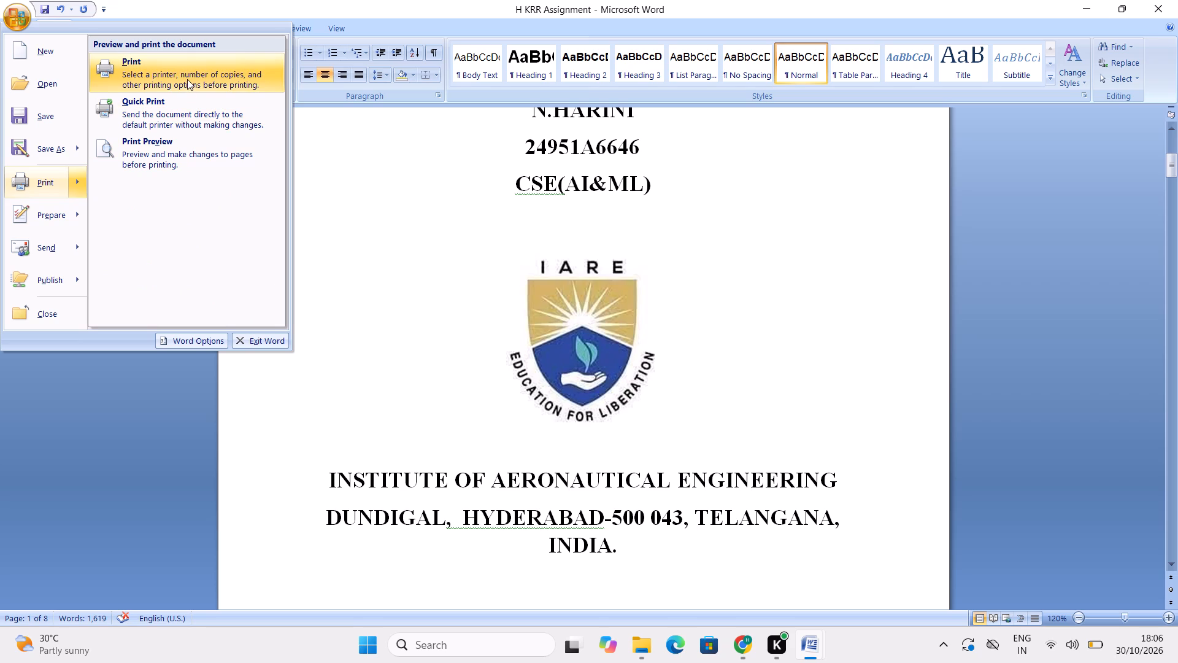
click(187, 79)
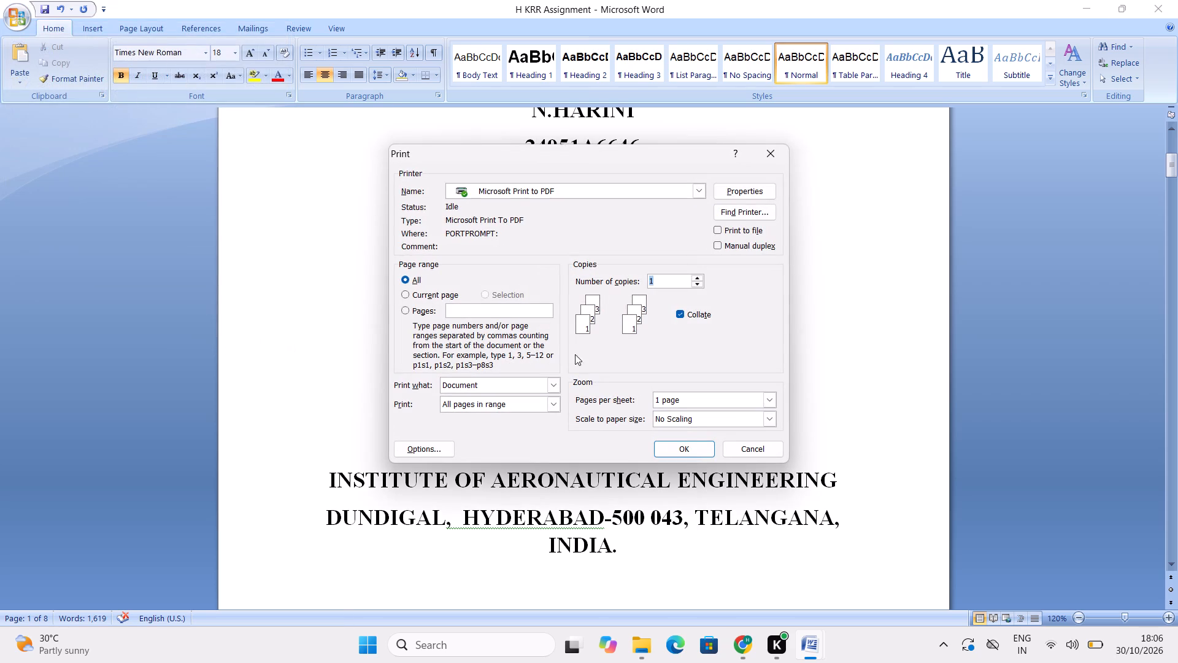
click(696, 456)
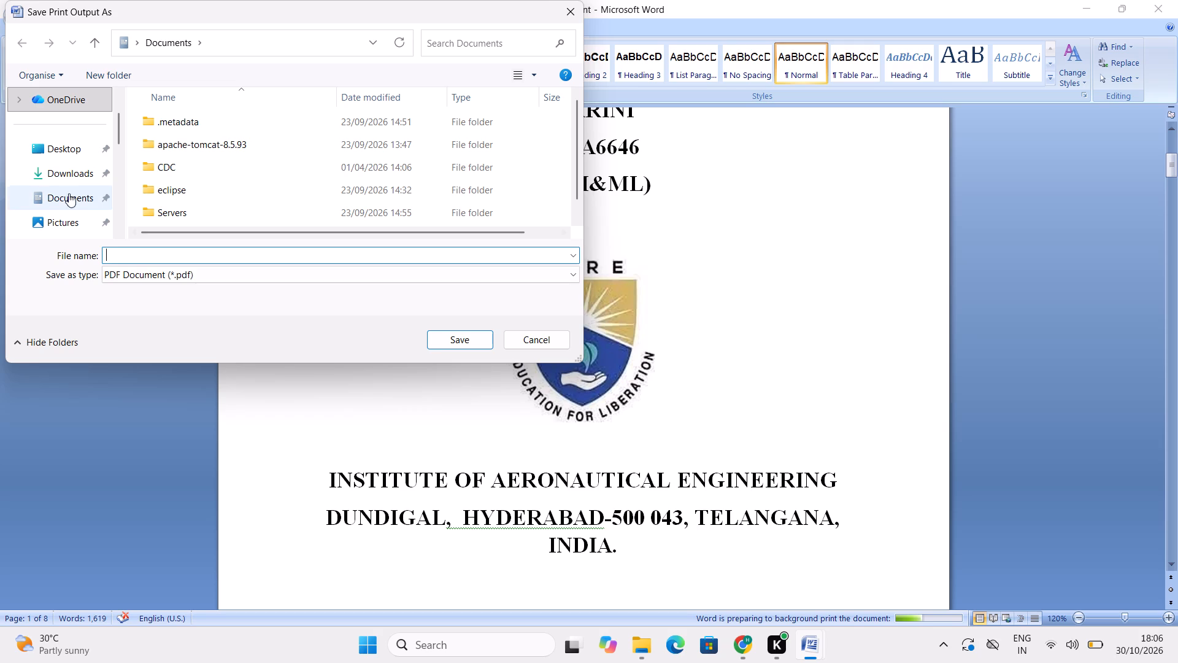
click(72, 176)
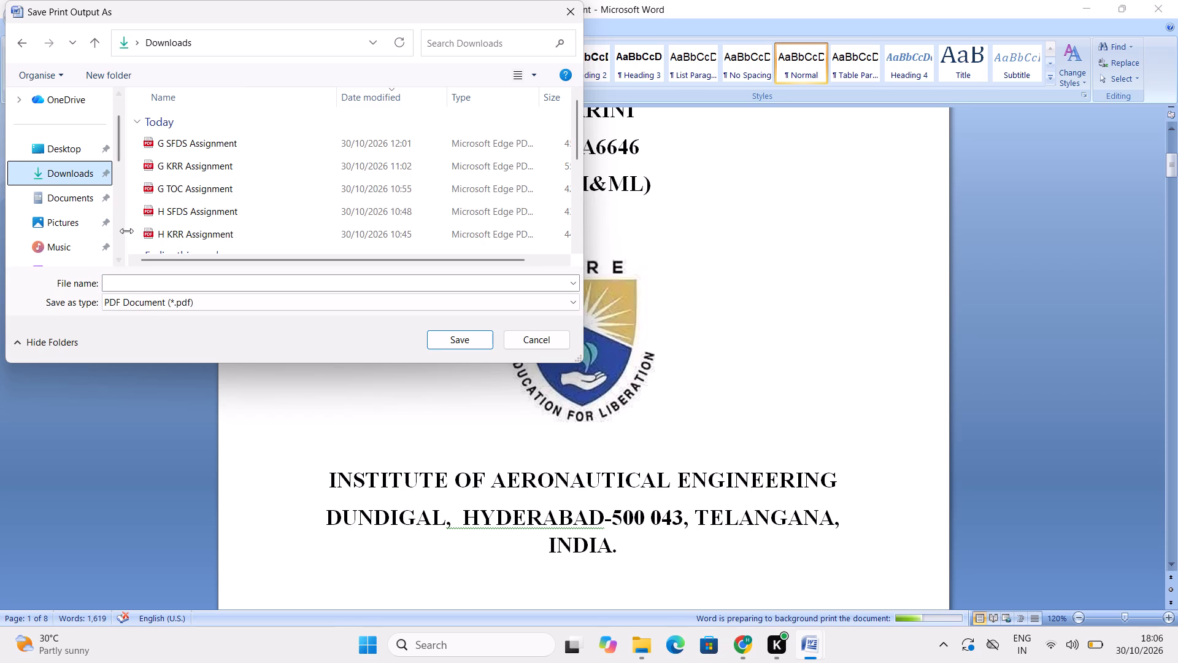
click(124, 281)
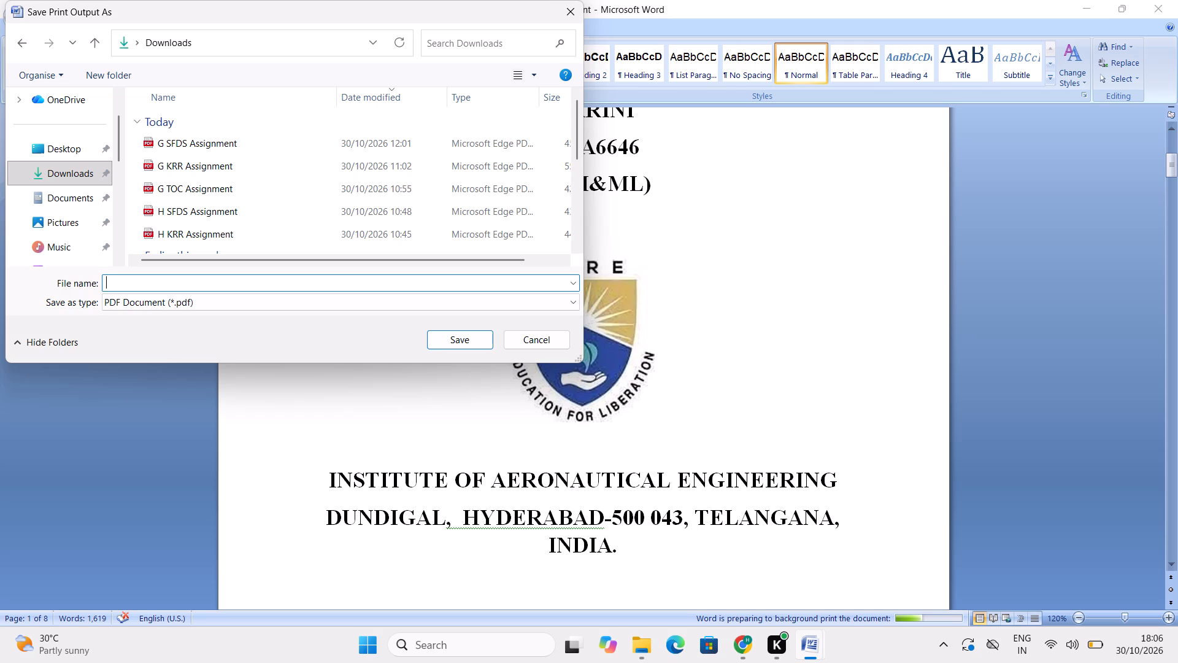
text(H)
key(space)
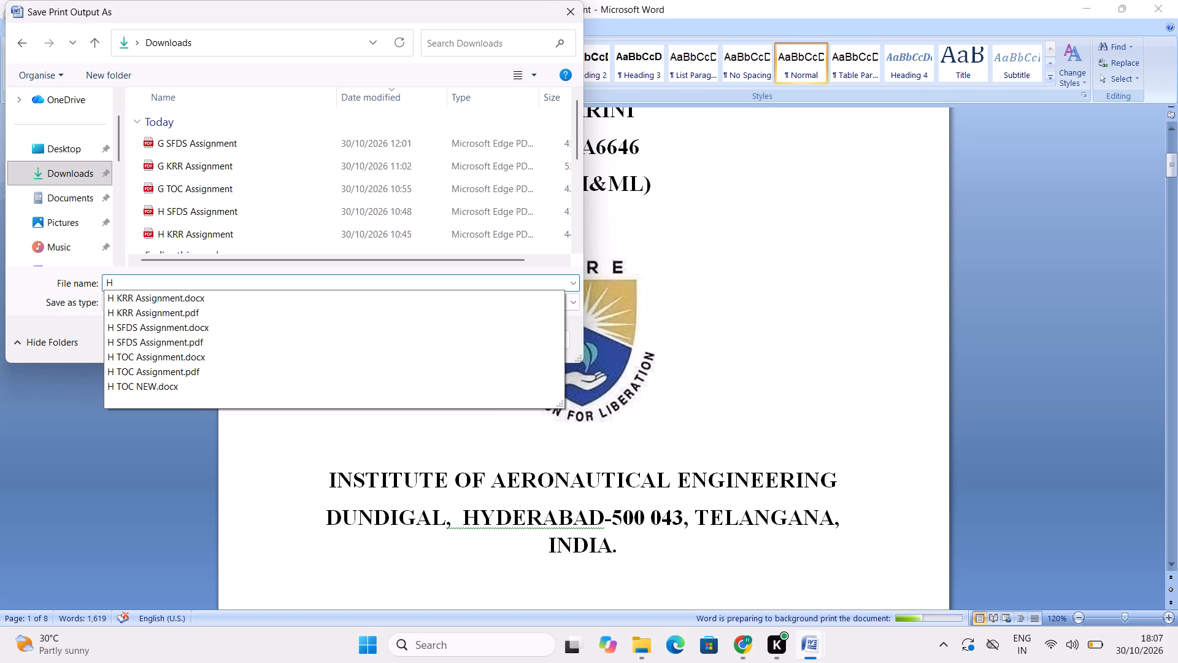
key(k)
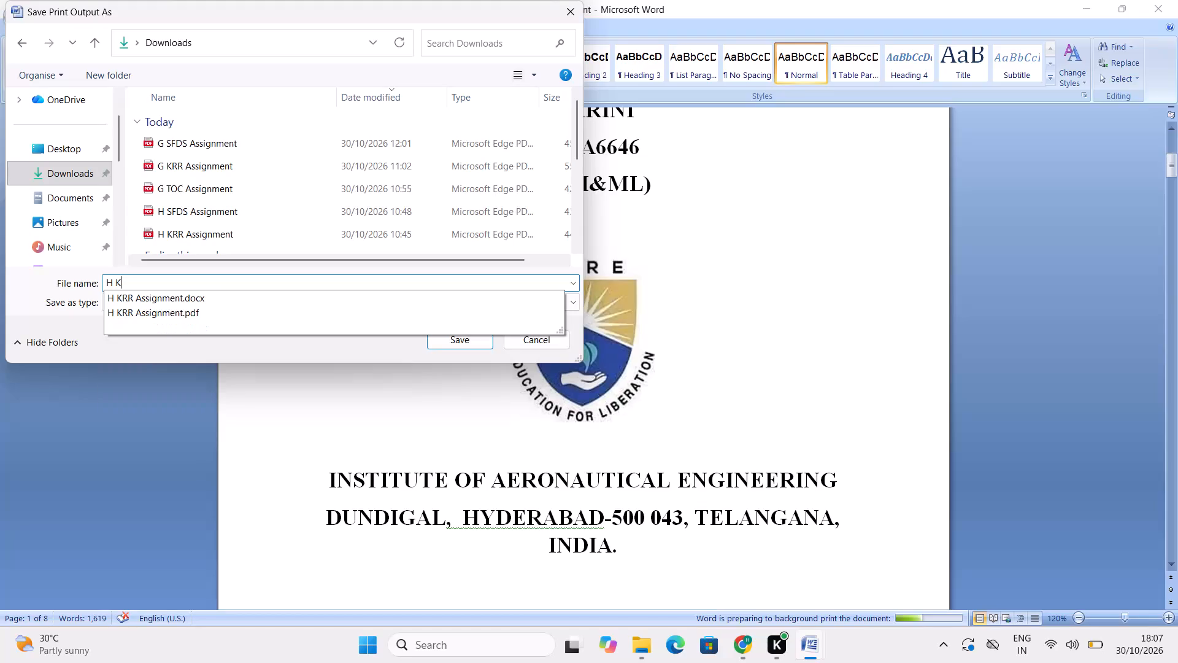
text(RR NEW)
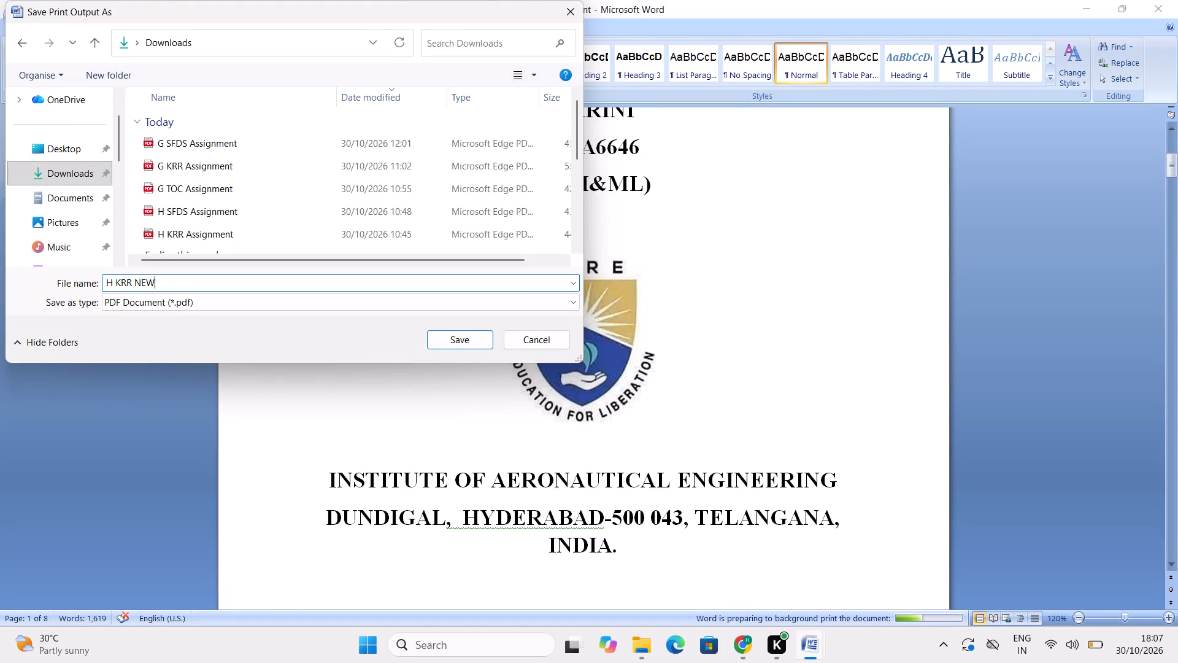
key(Return)
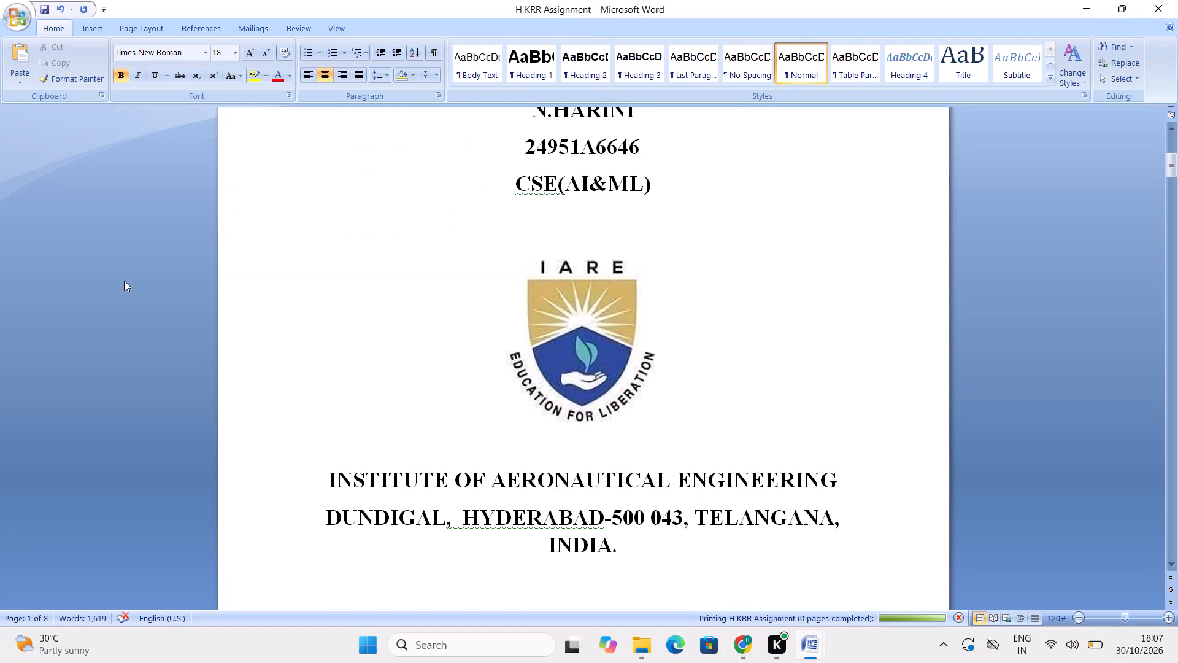
Open the H KRR NEW PDF from the Downloads folder and examine its cover page and the question 1 page.
click(641, 642)
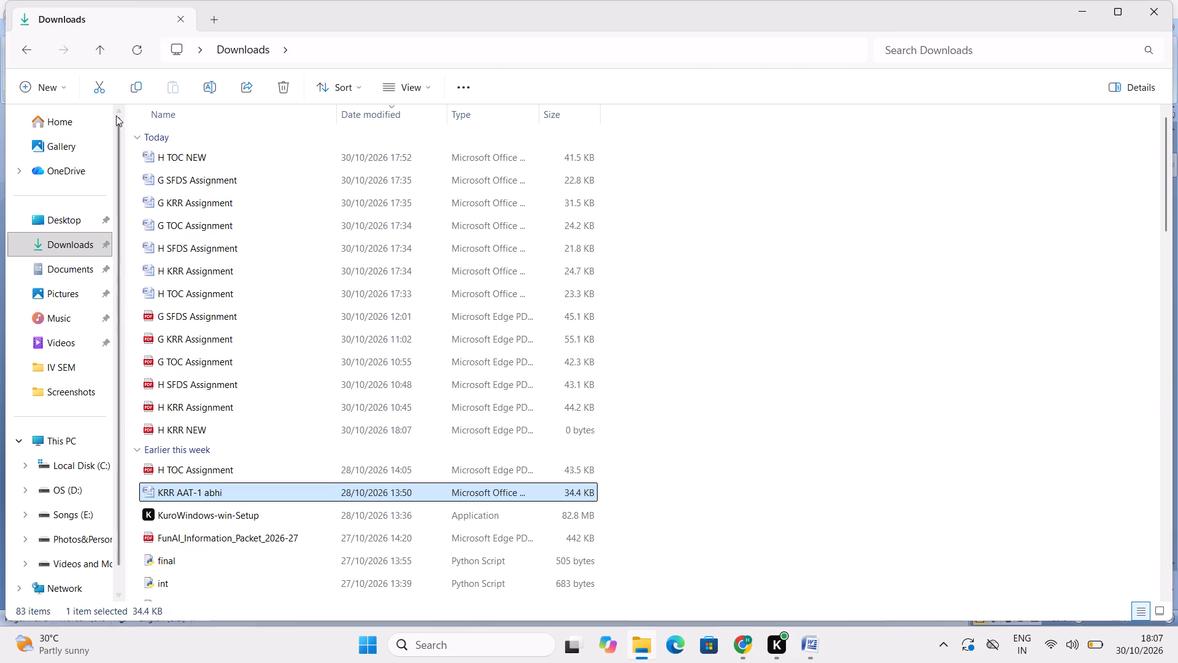
click(131, 57)
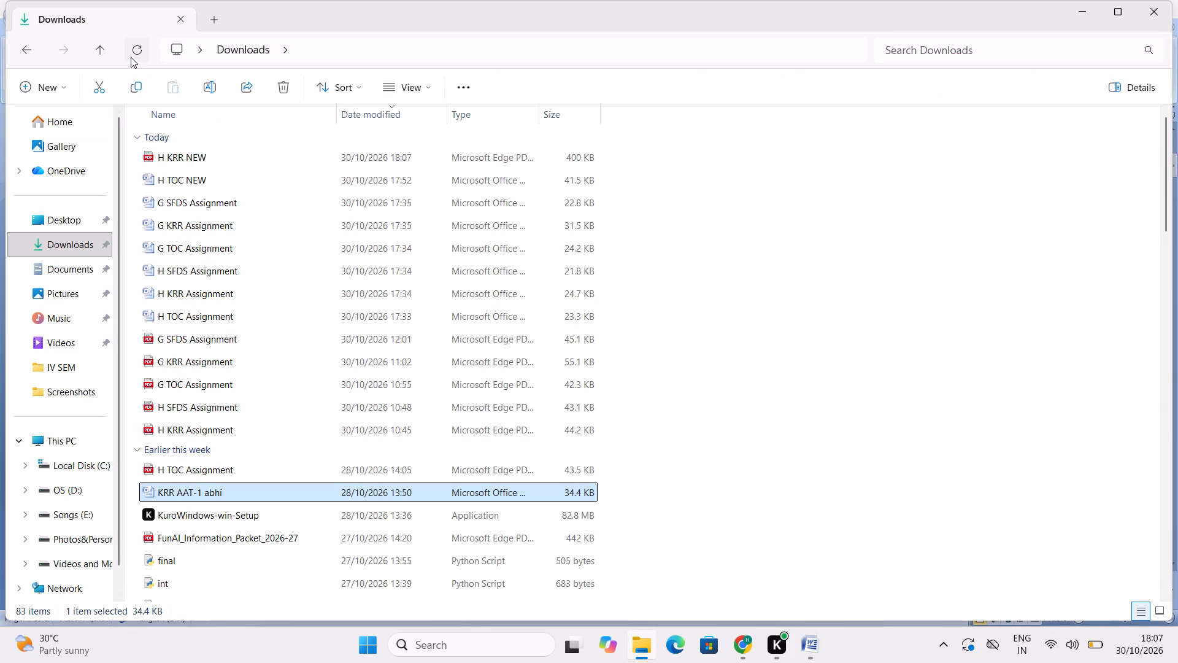
double_click(179, 153)
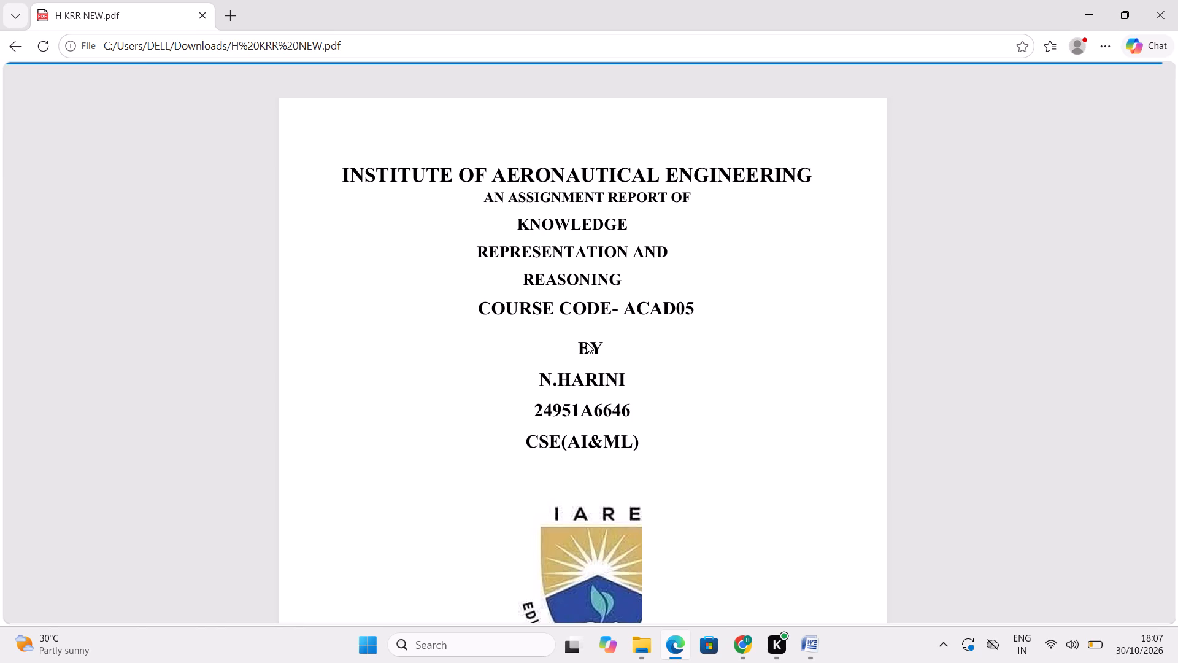
scroll(587, 343, down, 1)
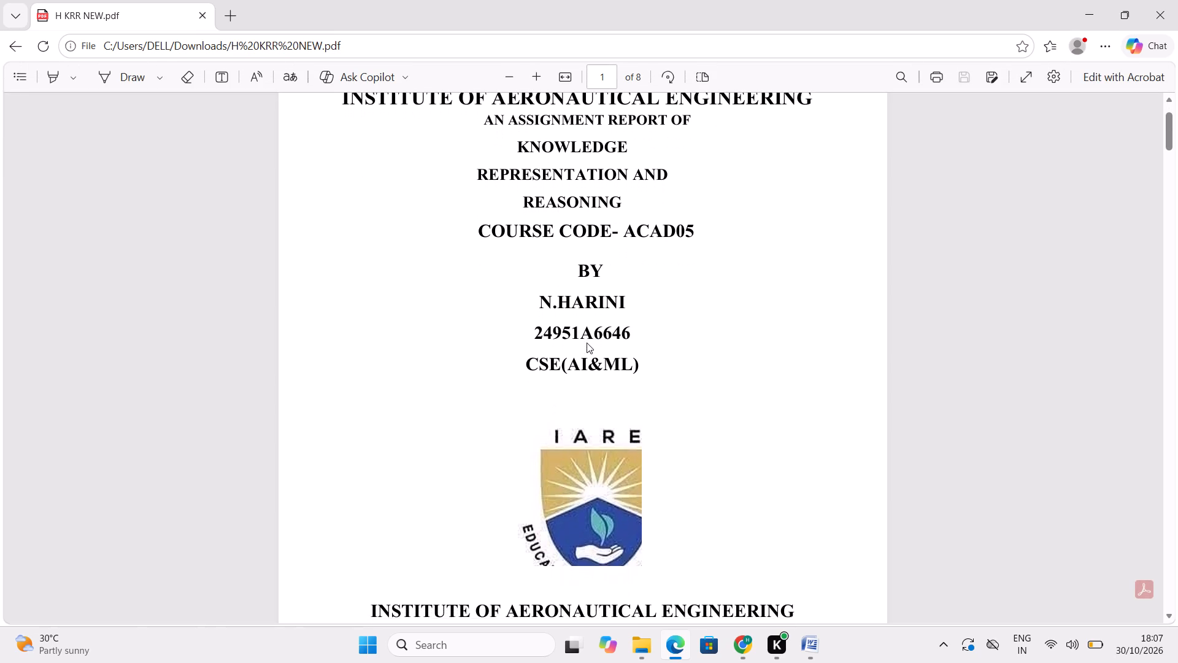
scroll(587, 343, down, 1)
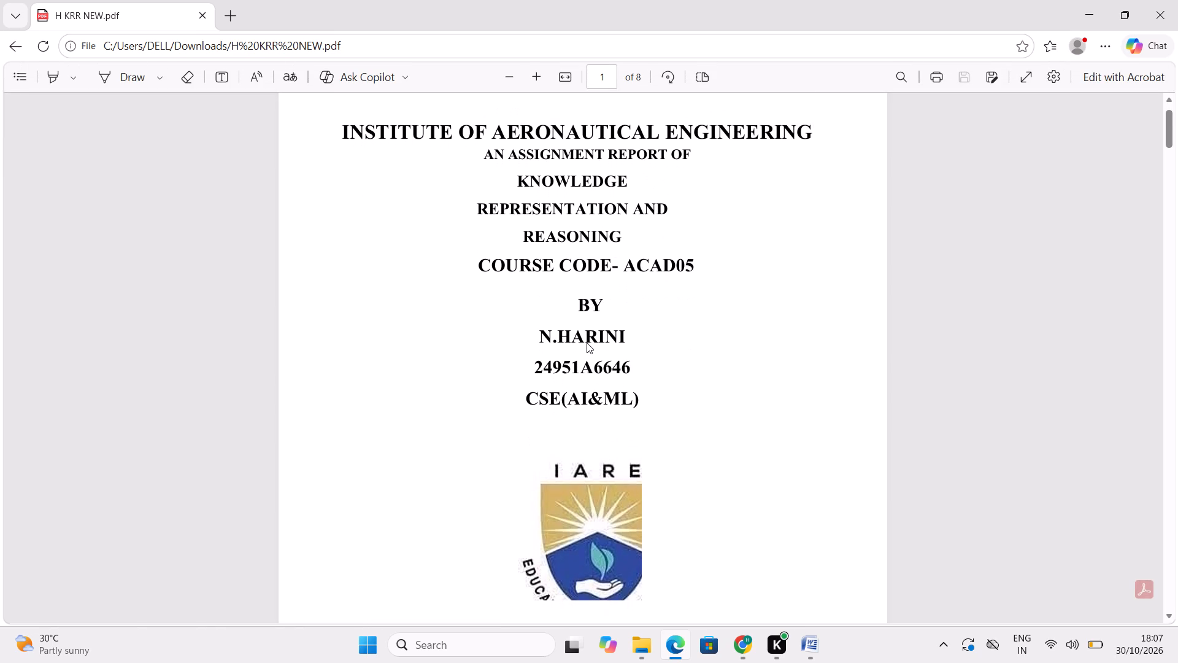
scroll(587, 343, down, 2)
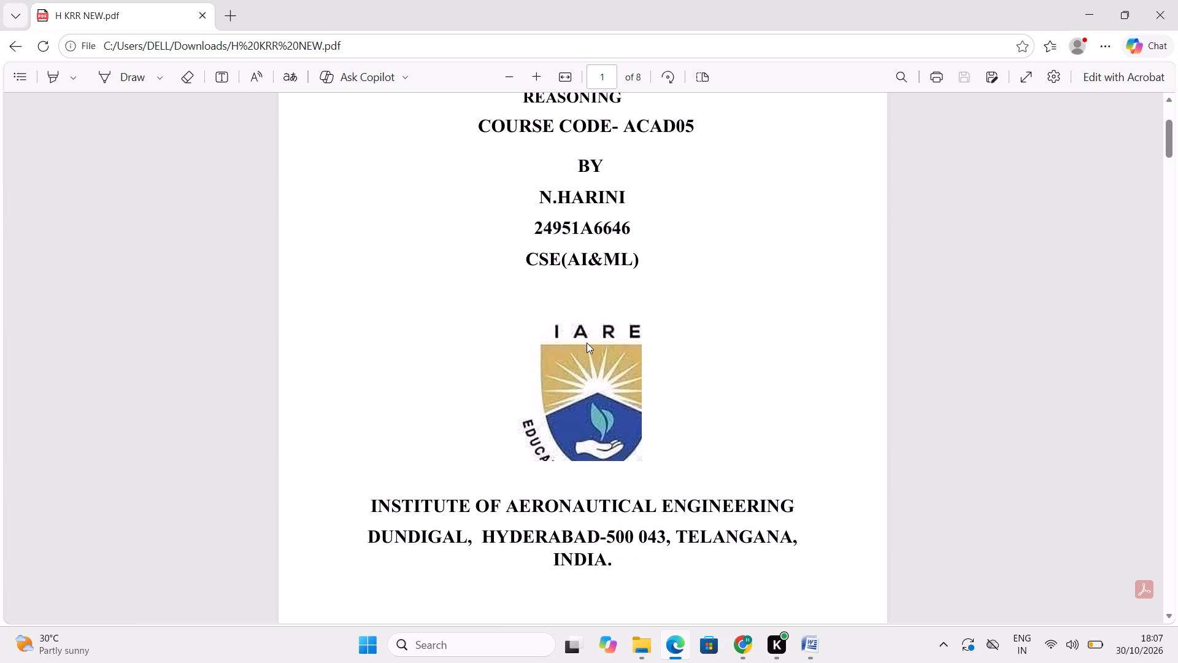
scroll(587, 343, down, 4)
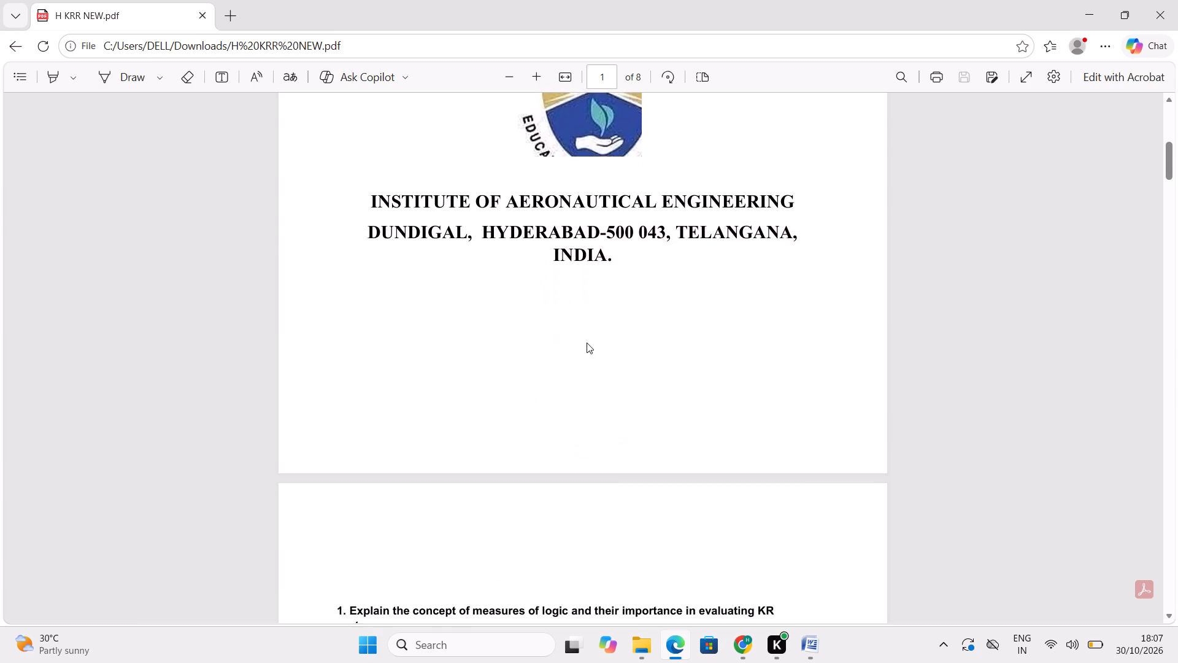
scroll(587, 343, down, 4)
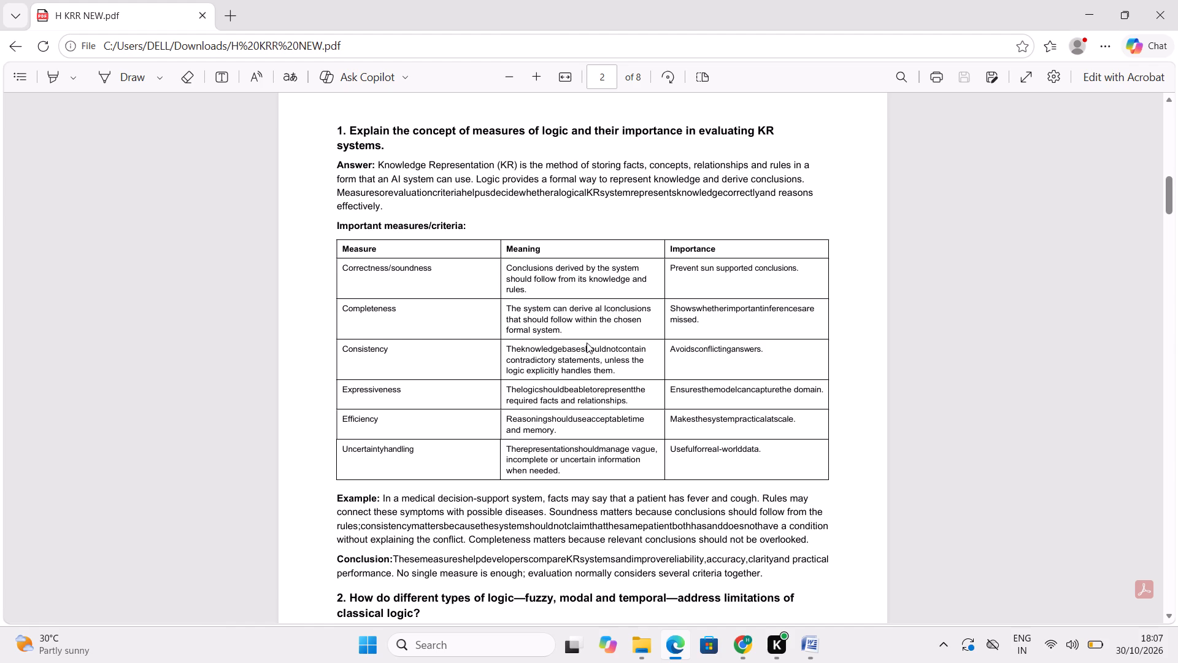